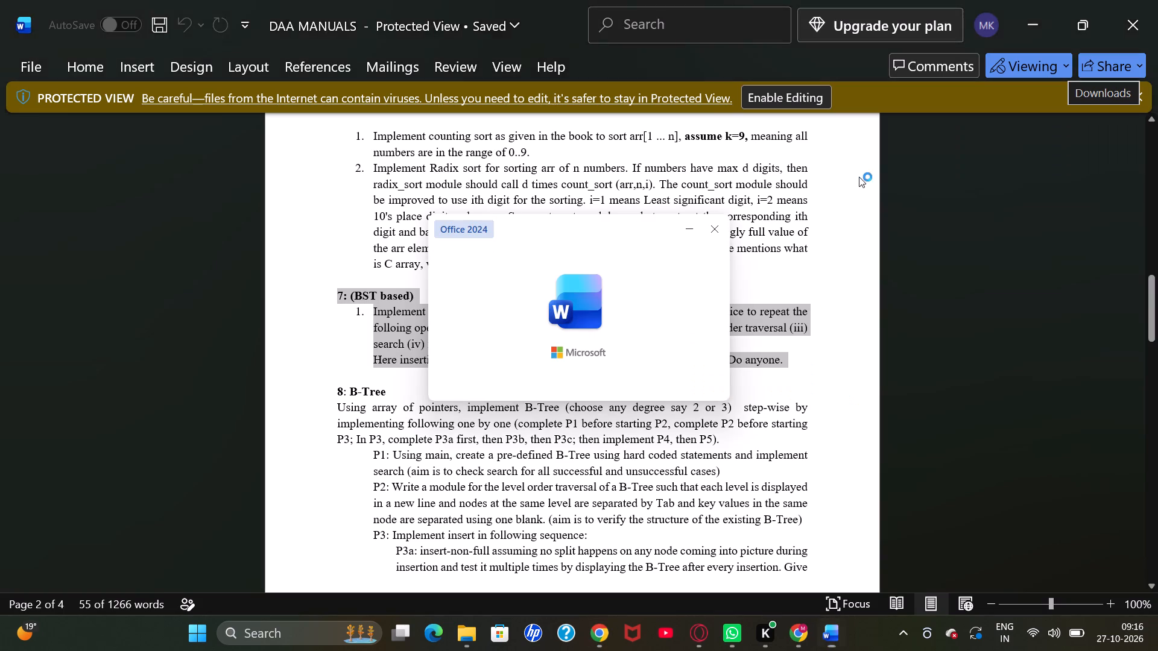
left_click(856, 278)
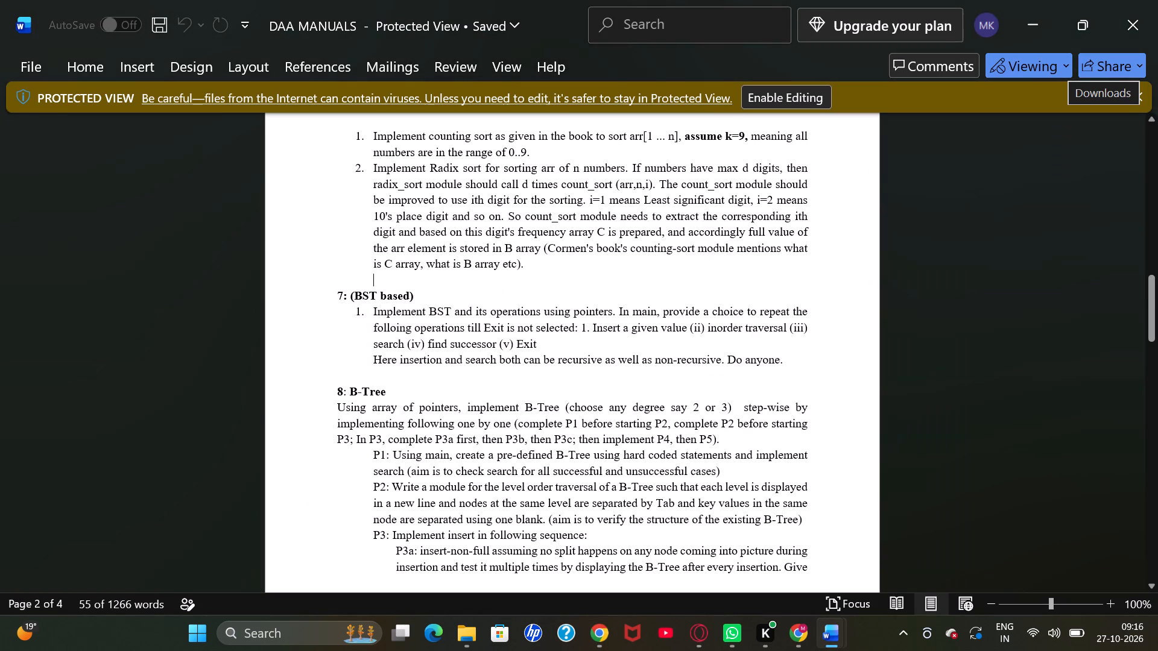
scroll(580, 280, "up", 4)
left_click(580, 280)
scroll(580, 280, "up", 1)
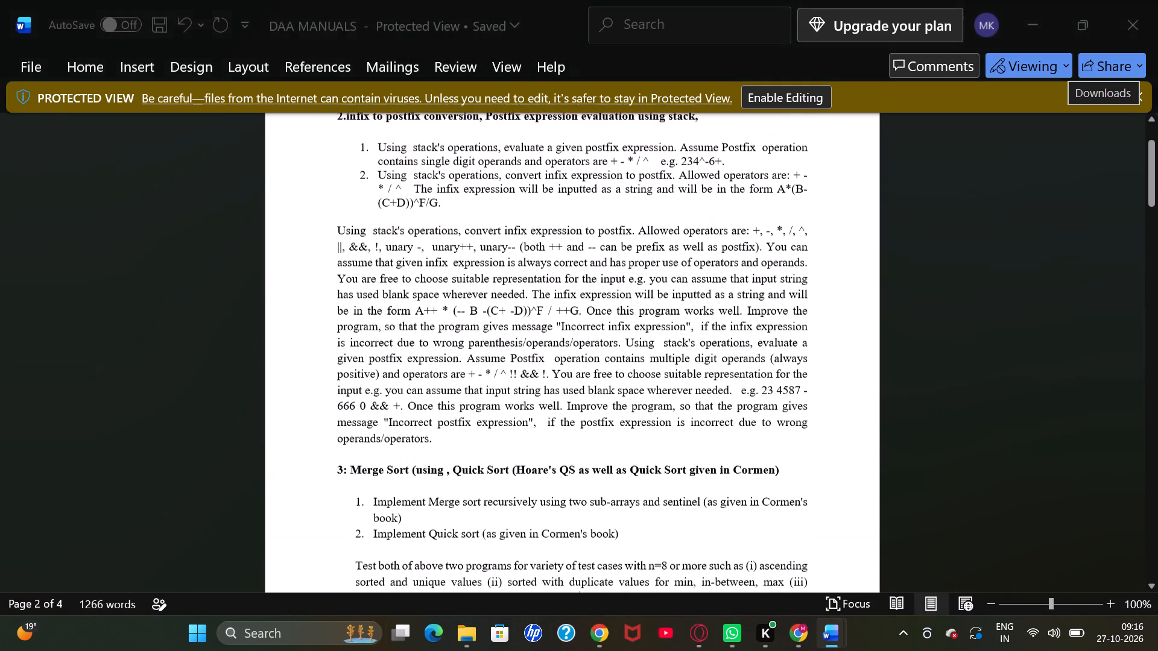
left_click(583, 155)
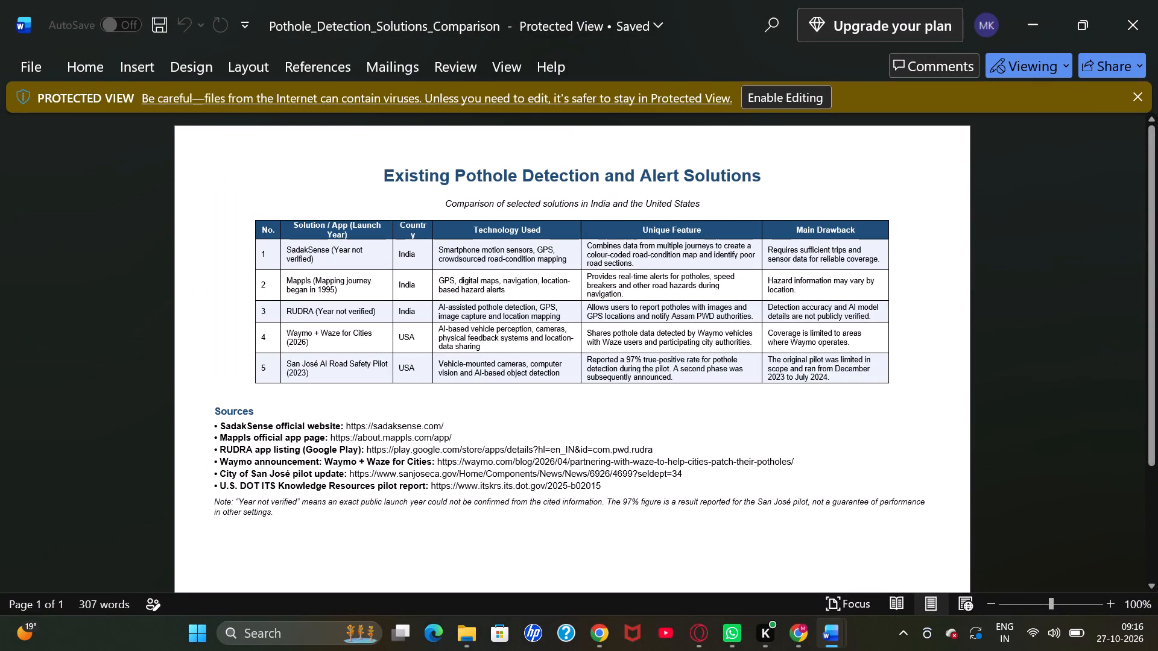
Review the pothole detection comparison table in the downloaded Word document, checking all columns from solution name and launch year to main drawback.
scroll(520, 246, "up", 6, "ctrl")
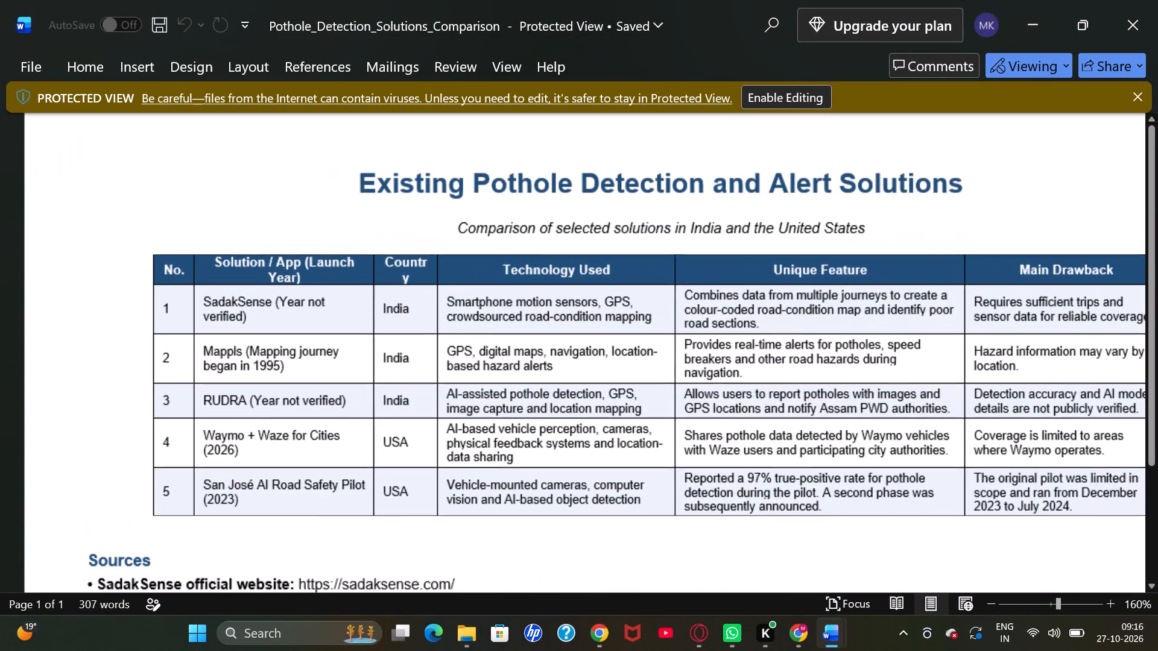
scroll(520, 246, "left", 2)
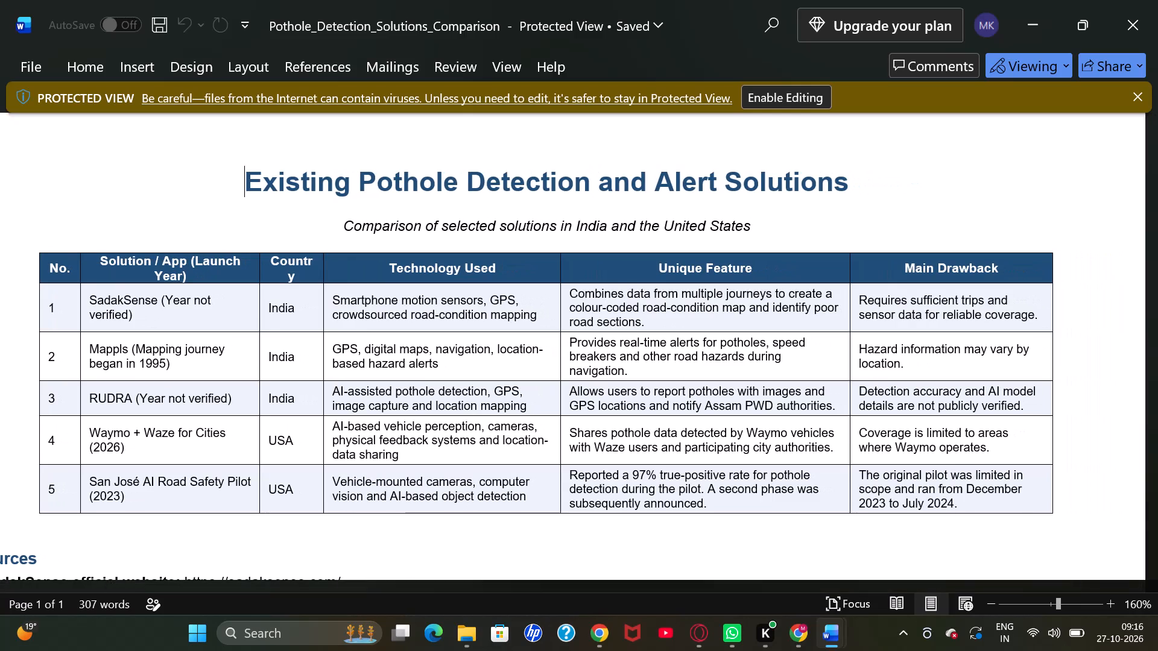
left_click(753, 228)
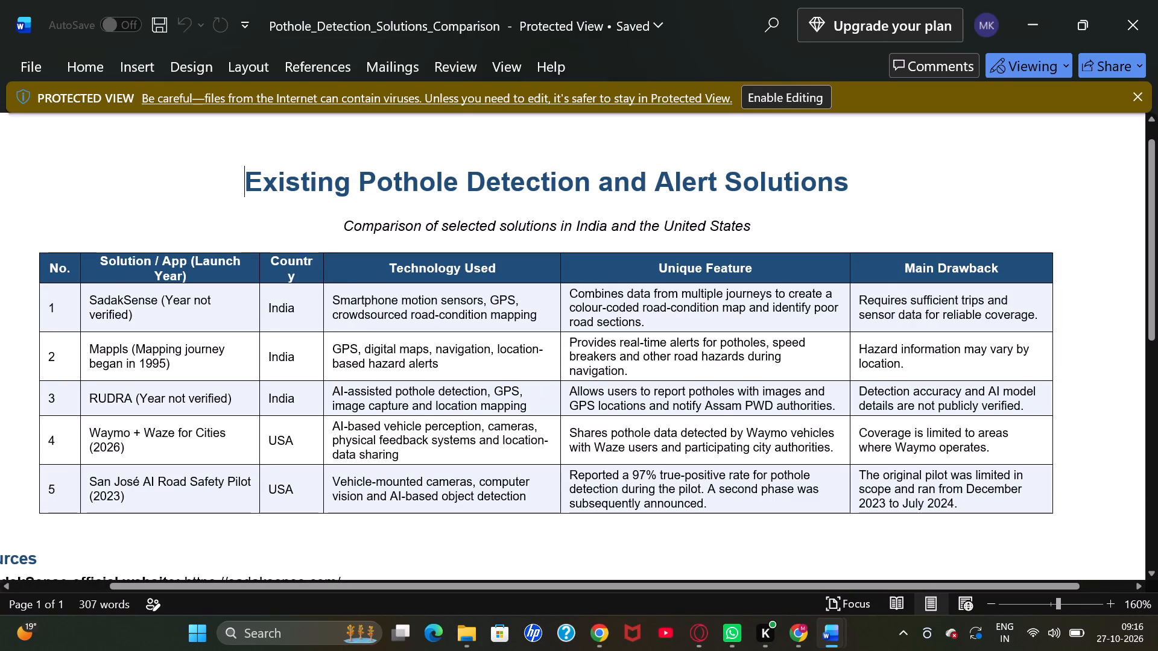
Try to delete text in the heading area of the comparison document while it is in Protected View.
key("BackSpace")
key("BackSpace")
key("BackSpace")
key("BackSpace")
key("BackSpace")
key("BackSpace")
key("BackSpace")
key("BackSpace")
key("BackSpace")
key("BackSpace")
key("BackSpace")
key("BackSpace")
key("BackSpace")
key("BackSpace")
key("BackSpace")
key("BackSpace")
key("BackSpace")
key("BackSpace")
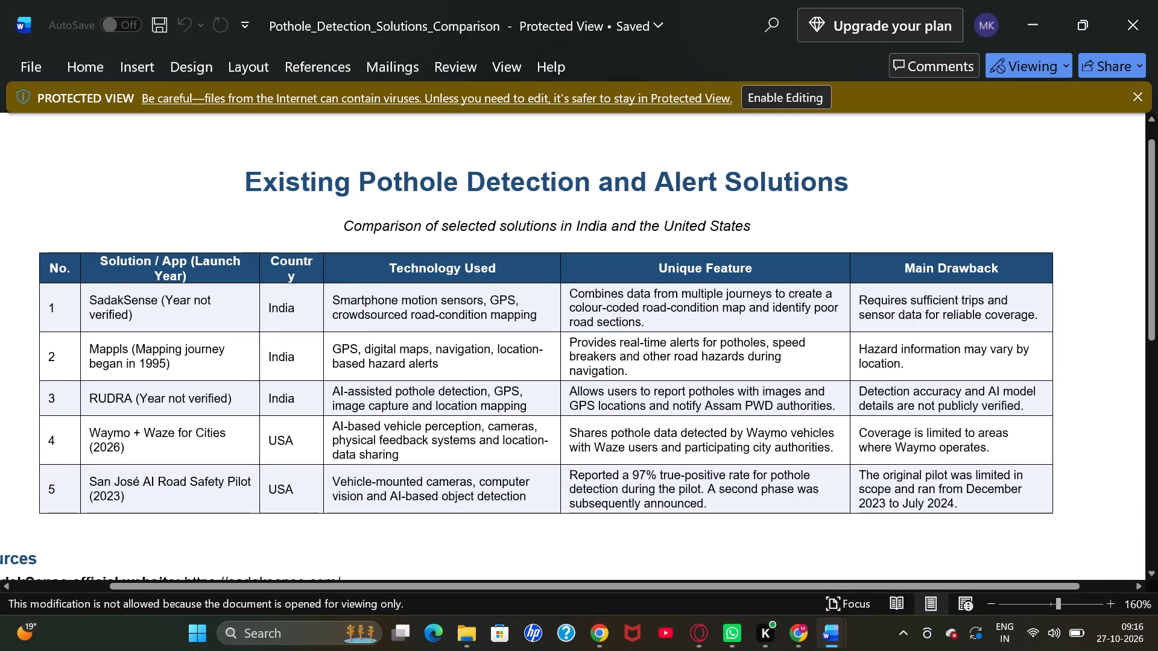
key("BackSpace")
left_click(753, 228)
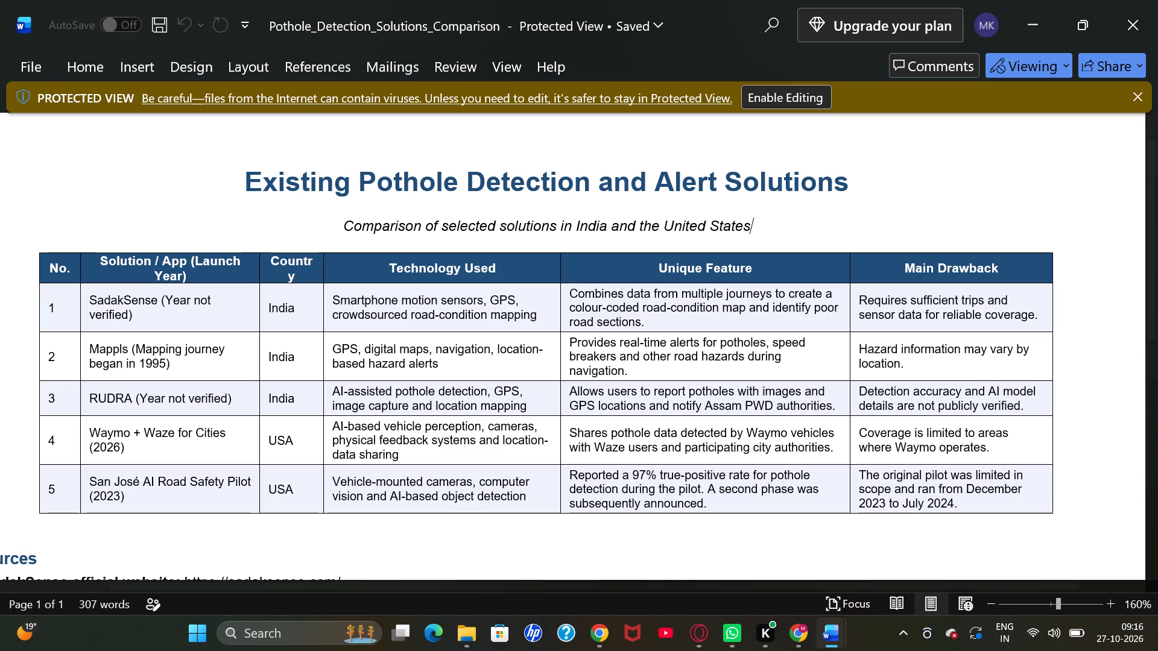
Look over the Sources section and enable editing for the protected comparison document.
scroll(141, 357, "down", 1)
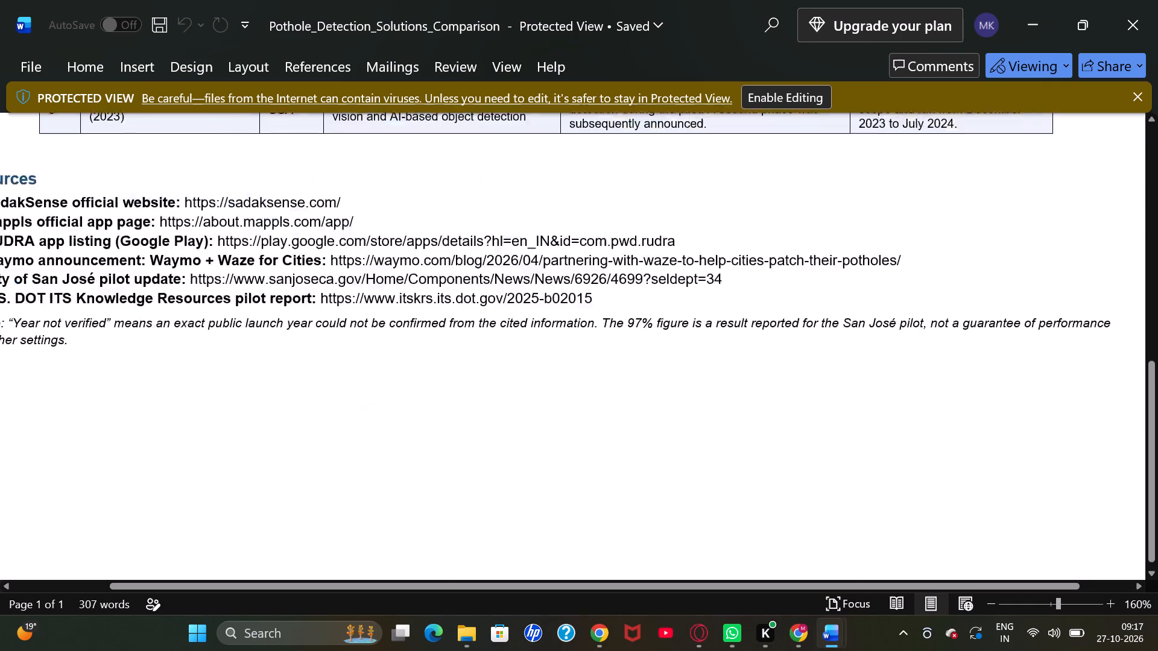
scroll(141, 357, "down", 1)
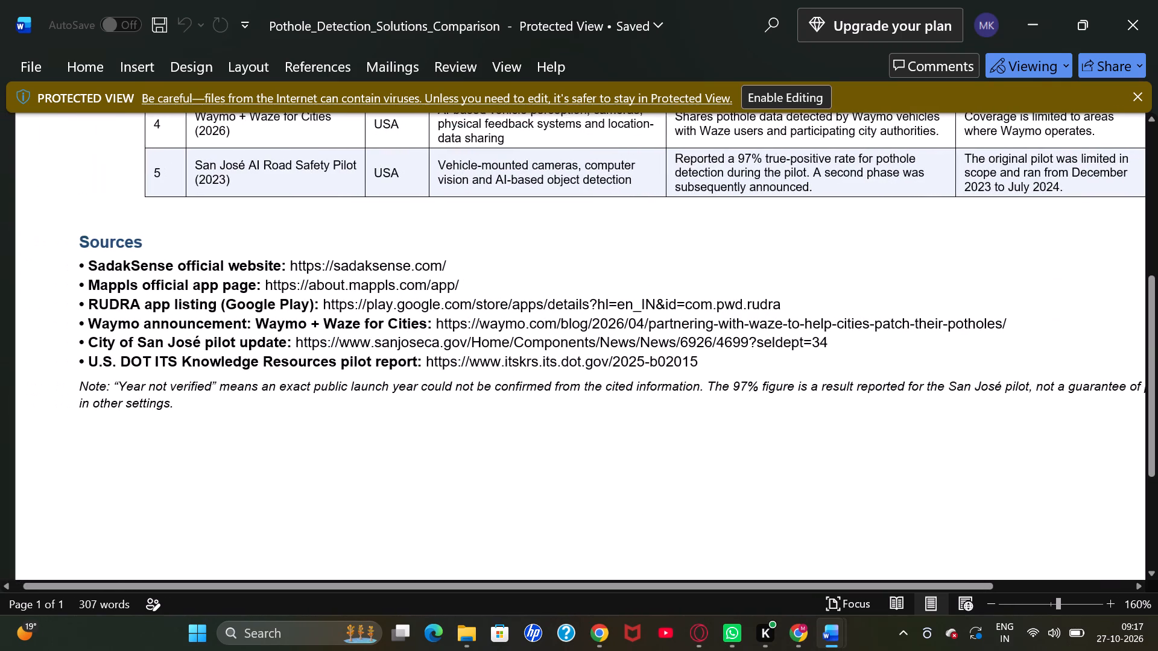
scroll(141, 357, "down", 1)
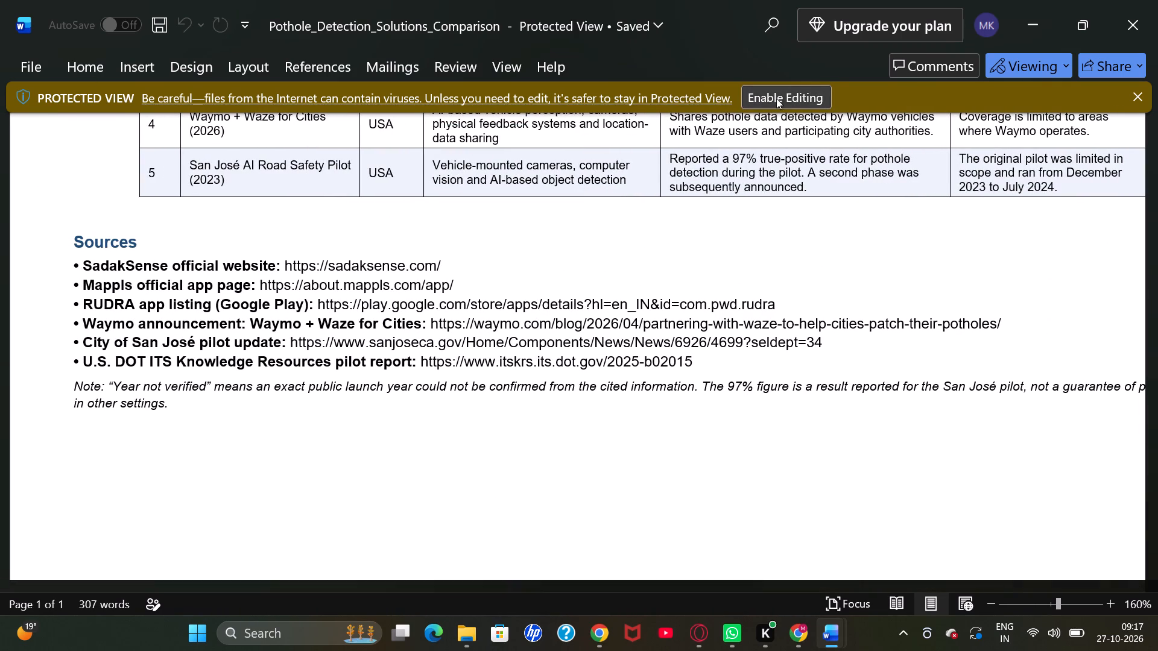
left_click(785, 98)
left_click(741, 233)
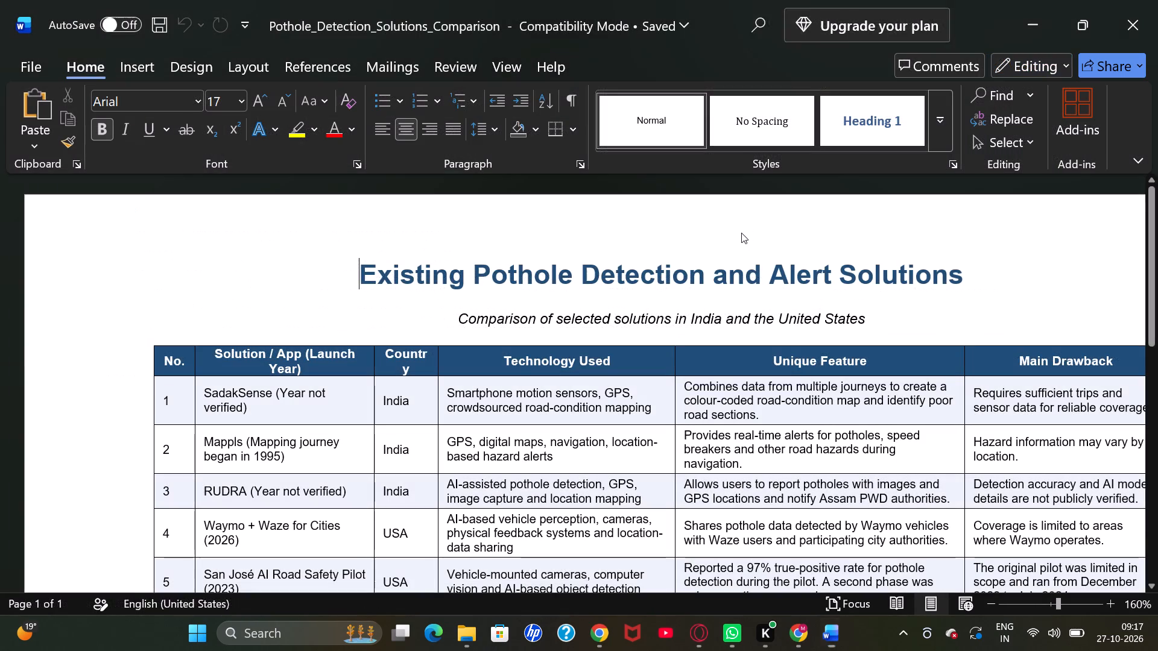
Delete the subtitle line "Comparison of selected solutions in India and the United States" under the main heading.
scroll(737, 287, "left", 1)
left_click(844, 320)
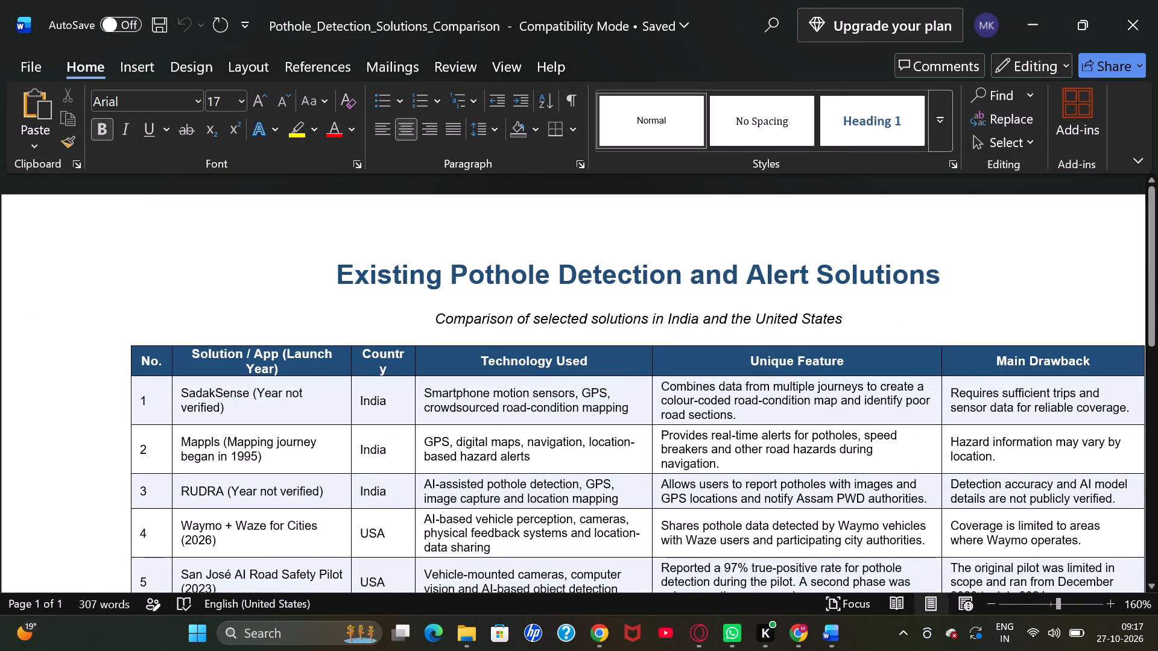
key("BackSpace")
key("BackSpace")
key("BackSpace")
key("BackSpace")
key("BackSpace")
key("BackSpace")
key("BackSpace")
key("BackSpace")
key("BackSpace")
key("BackSpace")
key("BackSpace")
key("BackSpace")
key("BackSpace")
key("BackSpace")
key("BackSpace")
key("BackSpace")
key("BackSpace")
key("BackSpace")
key("BackSpace")
key("BackSpace")
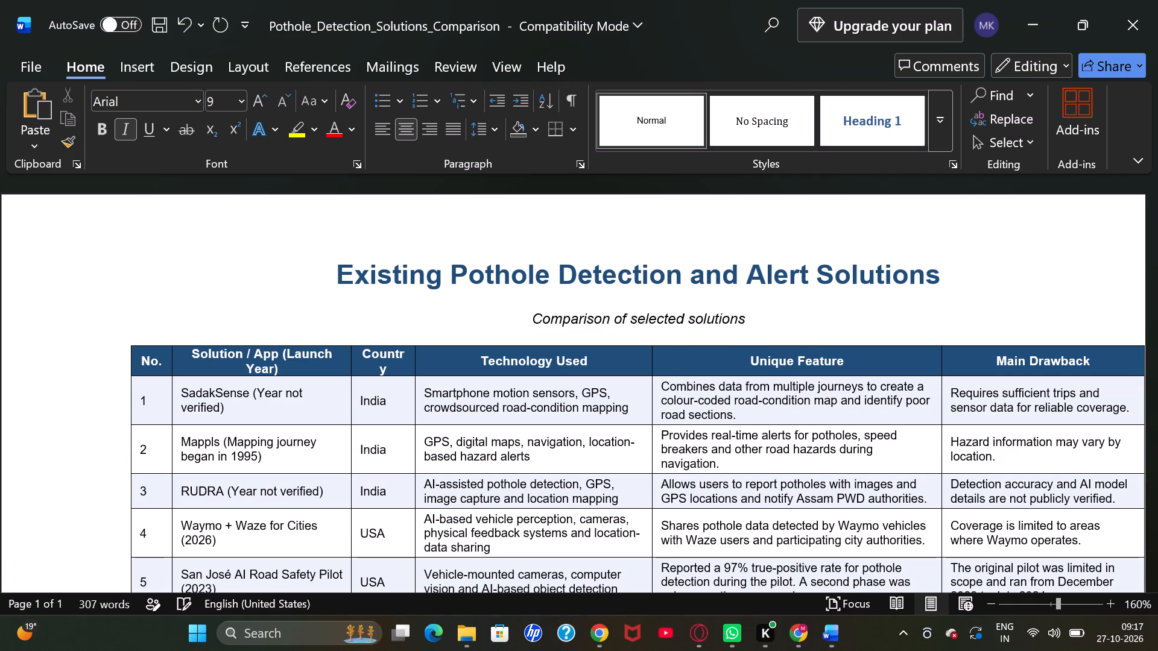
key("BackSpace")
key("BackSpace")
key("BackSpace")
key("BackSpace")
key("BackSpace")
key("BackSpace")
key("BackSpace")
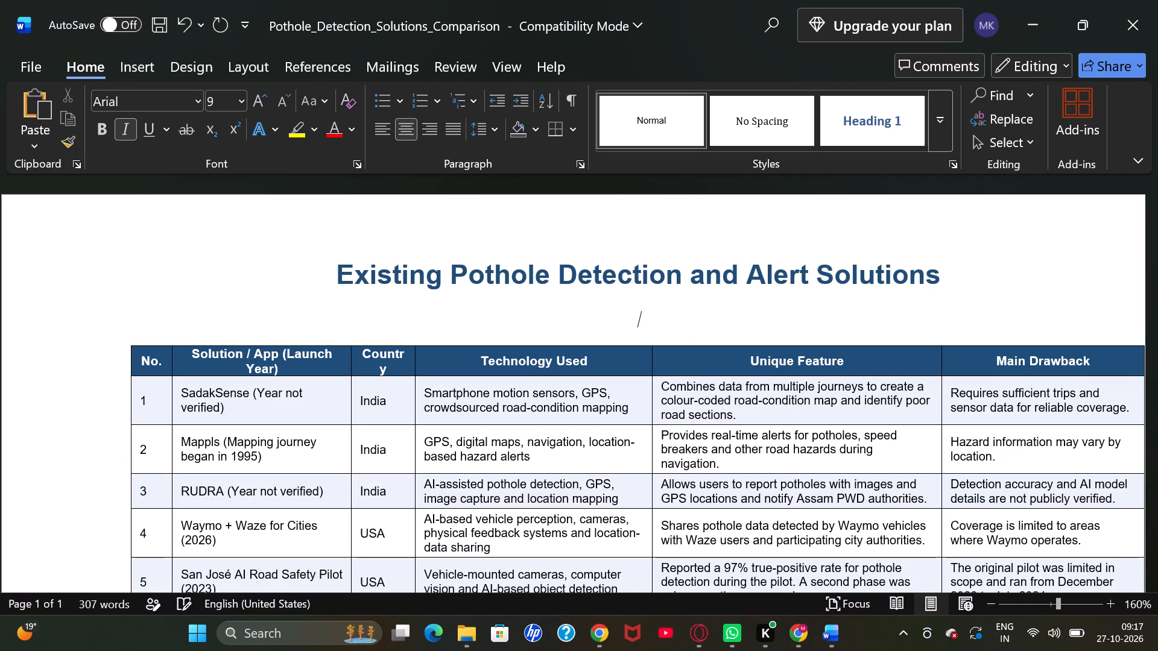
key("BackSpace")
key("BackSpace")
Delete the whole italic note about "Year not verified" and the 97% figure below the Sources list.
scroll(780, 361, "down", 1)
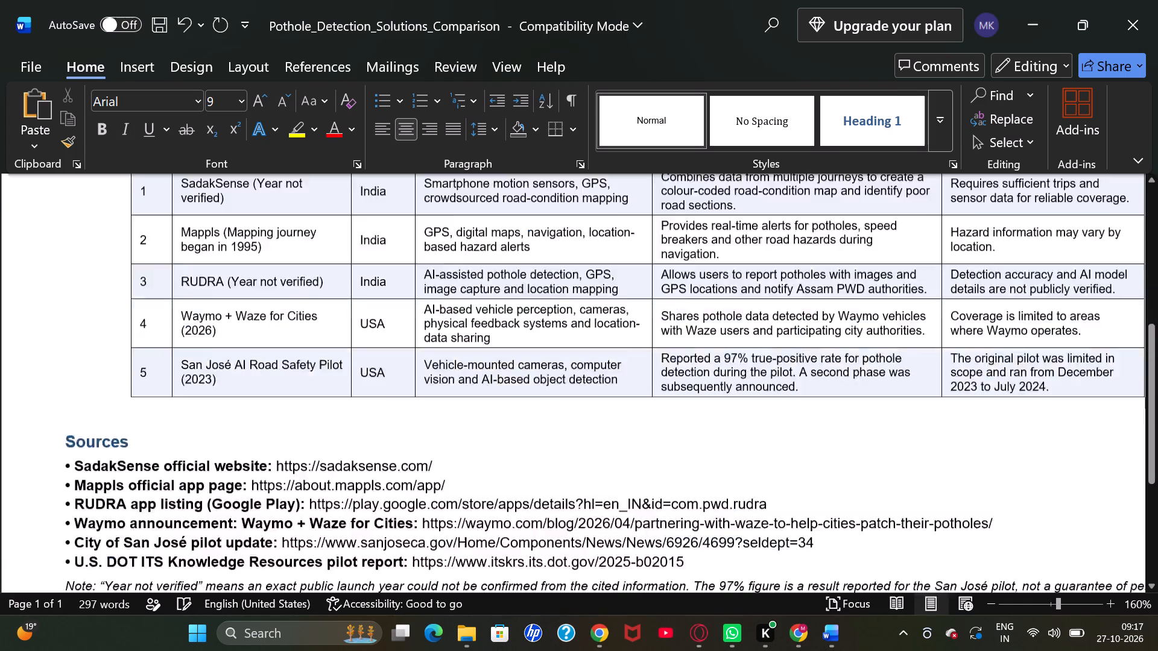
scroll(780, 361, "down", 2)
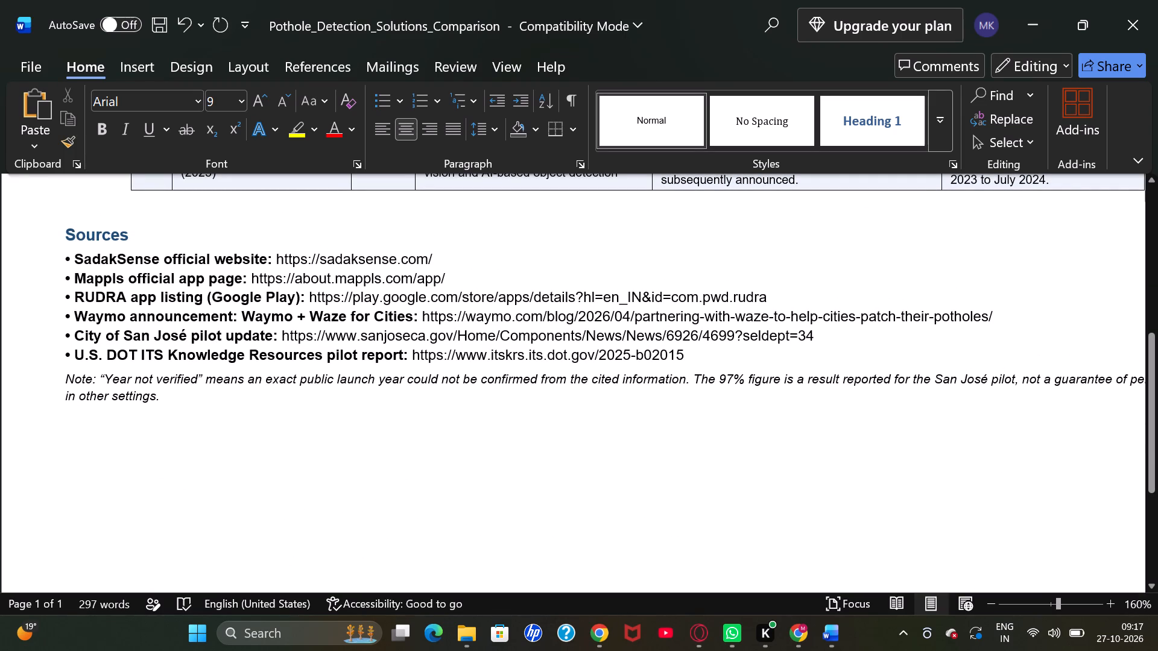
left_click(166, 399)
key("BackSpace")
key("BackSpace")
key("BackSpace")
key("BackSpace")
key("BackSpace")
key("BackSpace")
key("BackSpace")
key("BackSpace")
key("BackSpace")
key("BackSpace")
key("BackSpace")
key("BackSpace")
key("BackSpace")
key("BackSpace")
key("BackSpace")
key("BackSpace")
key("BackSpace")
key("BackSpace")
key("BackSpace")
key("BackSpace")
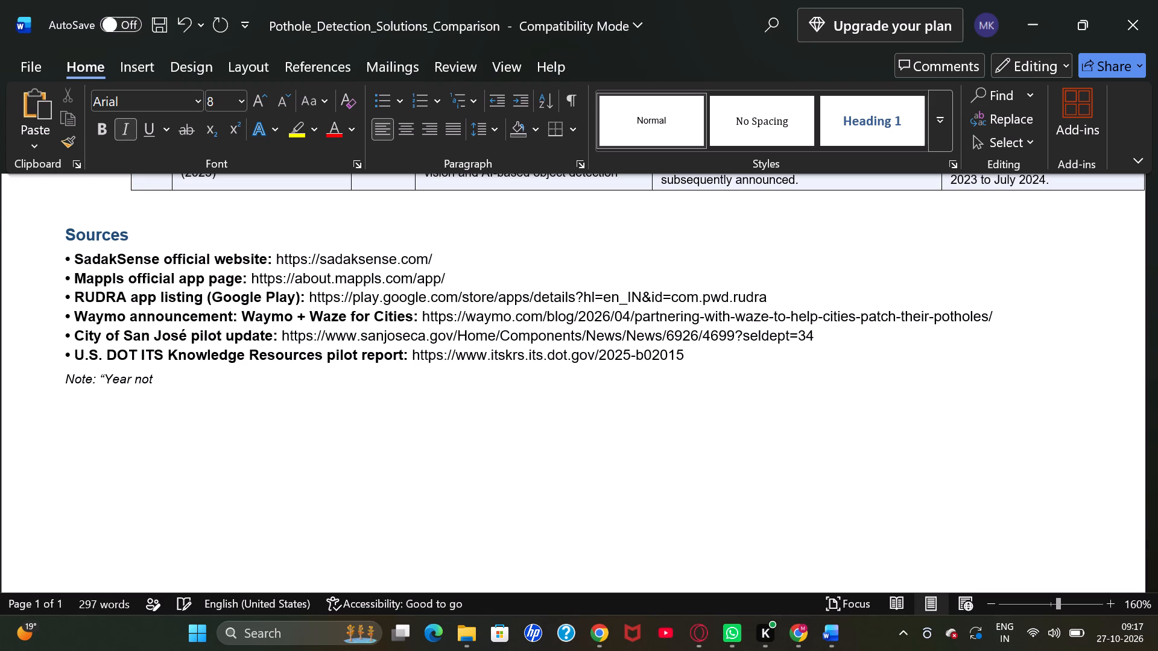
key("BackSpace")
key("BackSpace")
key("BackSpace")
key("BackSpace")
key("BackSpace")
key("BackSpace")
key("BackSpace")
key("BackSpace")
key("BackSpace")
key("BackSpace")
key("BackSpace")
key("BackSpace")
key("BackSpace")
key("BackSpace")
key("BackSpace")
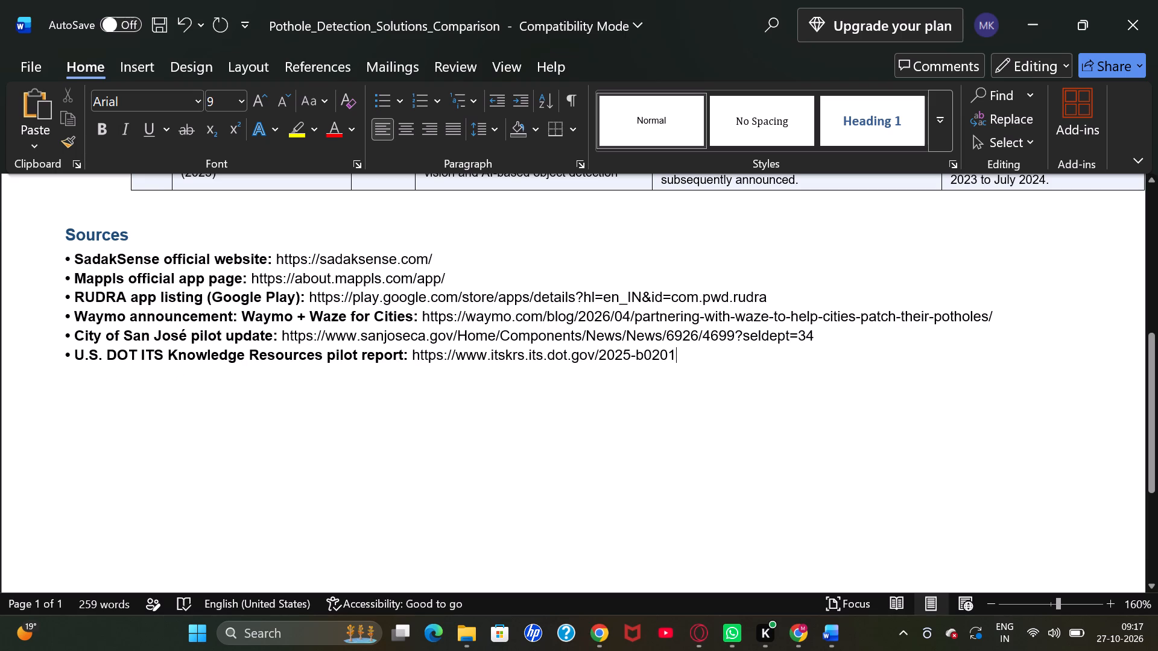
Remove "(Google Play)" from the RUDRA app listing label in the Sources list.
left_click(298, 297)
key("BackSpace")
key("BackSpace")
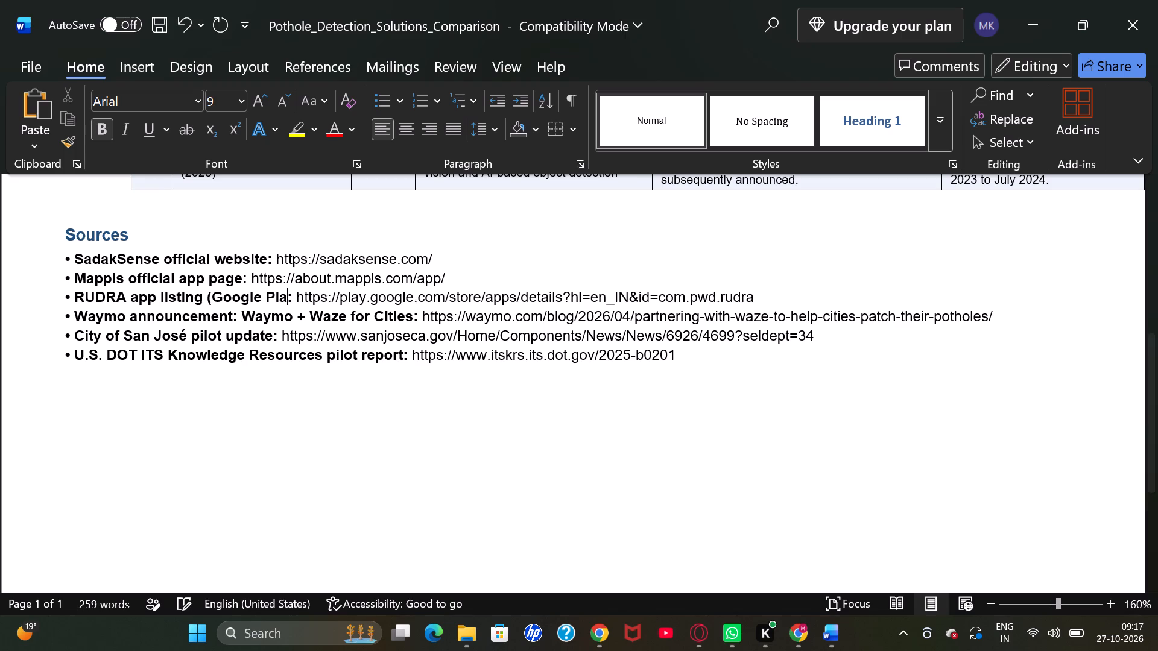
key("BackSpace")
key("BackSpace")
key("BackSpace")
key("BackSpace")
key("BackSpace")
key("BackSpace")
key("BackSpace")
key("BackSpace")
key("BackSpace")
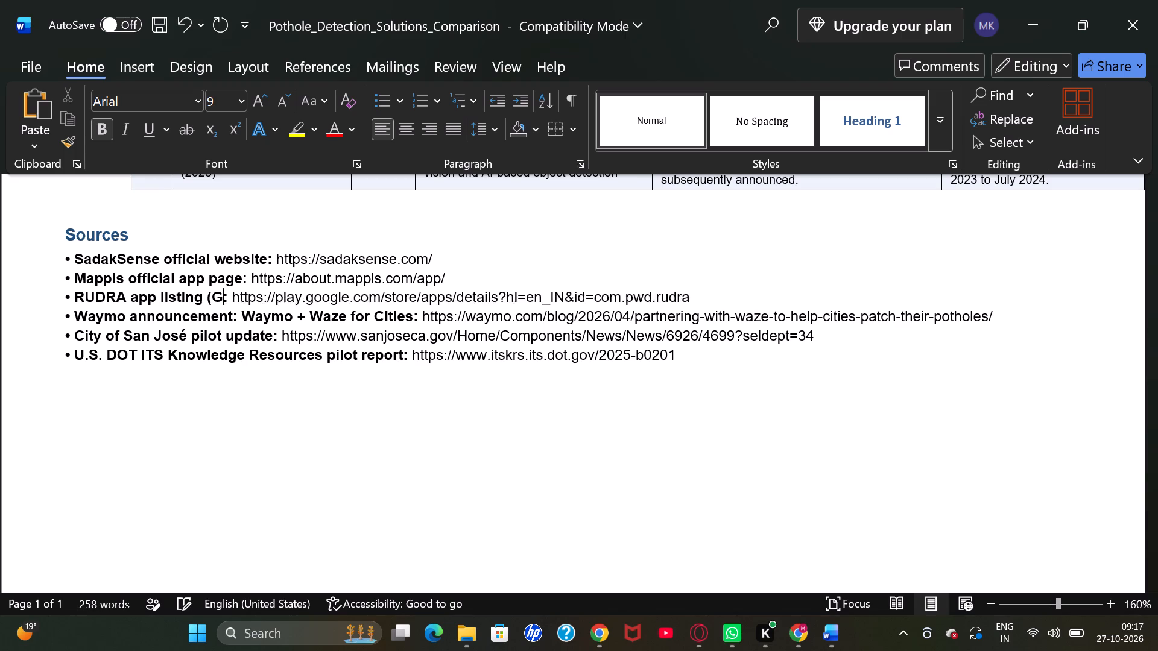
key("BackSpace")
key("BackSpace")
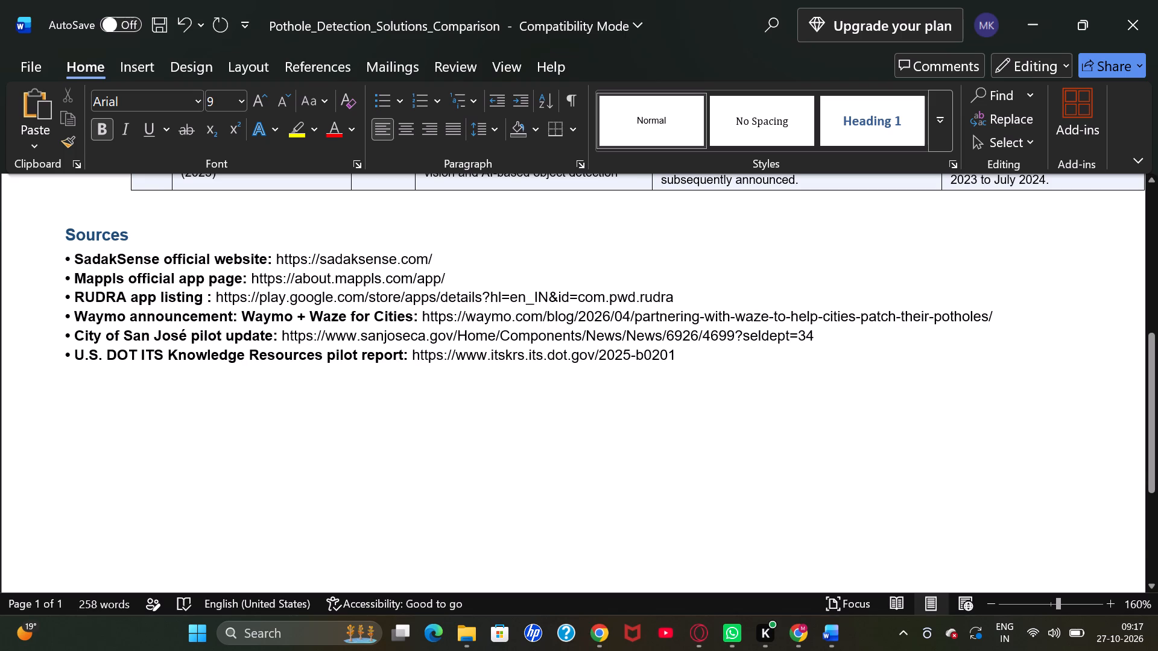
Copy the Mappls official app page link from the Sources list and search for it in a new Chrome tab.
left_click(397, 280)
left_click_drag(248, 281, 452, 268)
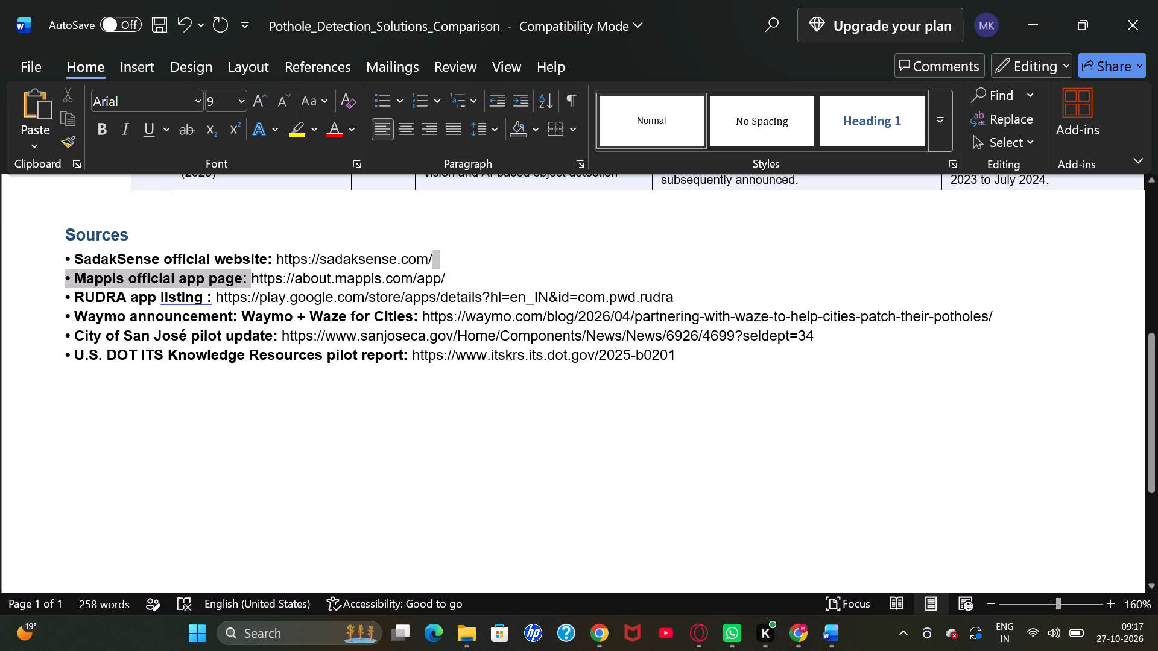
left_click_drag(452, 268, 449, 277)
key("ctrl+c")
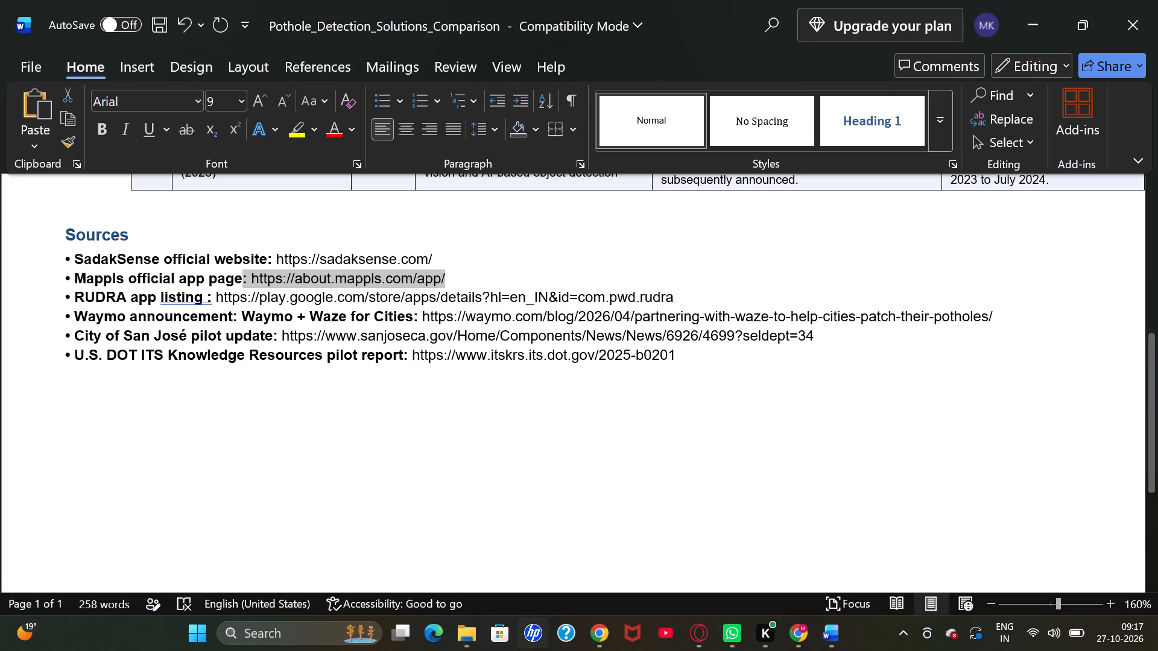
left_click(596, 641)
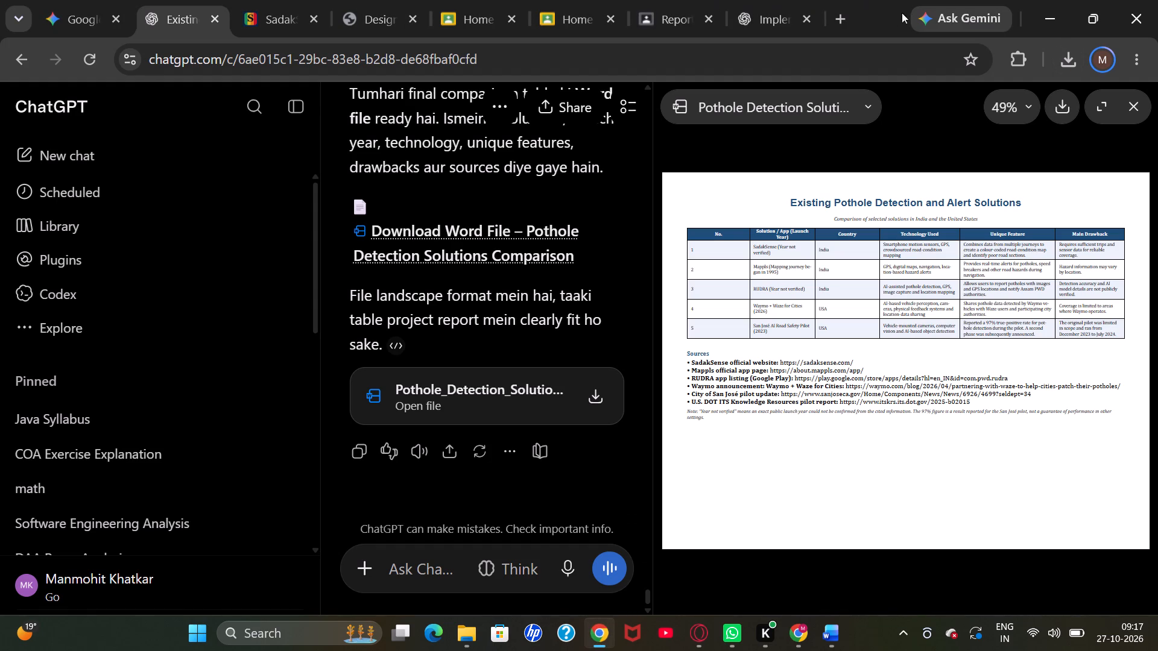
left_click(839, 19)
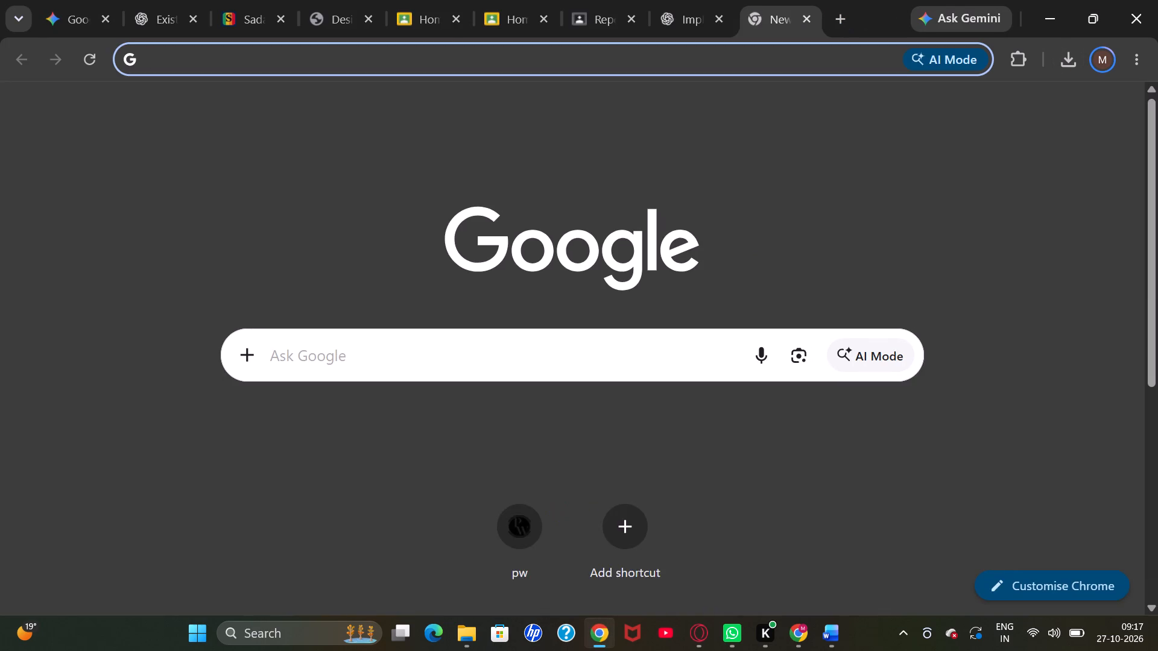
left_click(656, 357)
key("ctrl+v")
key("Return")
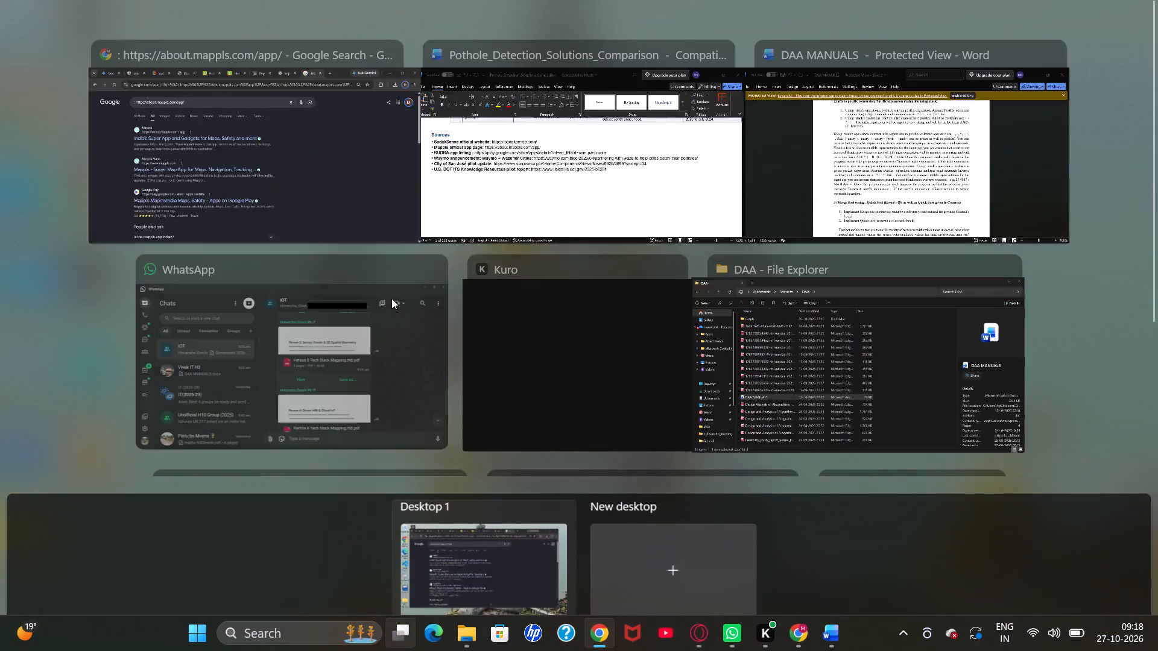
Switch back to the comparison document in Word and delete "(Year not verified)" from the SadakSense cell in the table's first row.
left_click(662, 182)
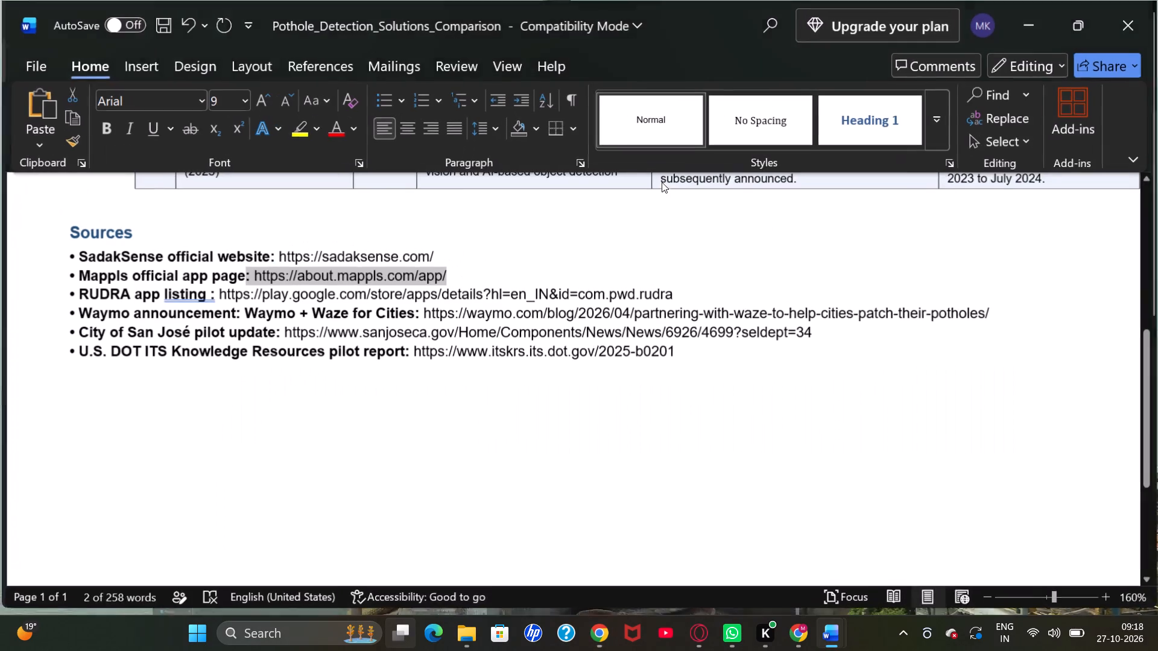
left_click(583, 261)
scroll(583, 261, "up", 1)
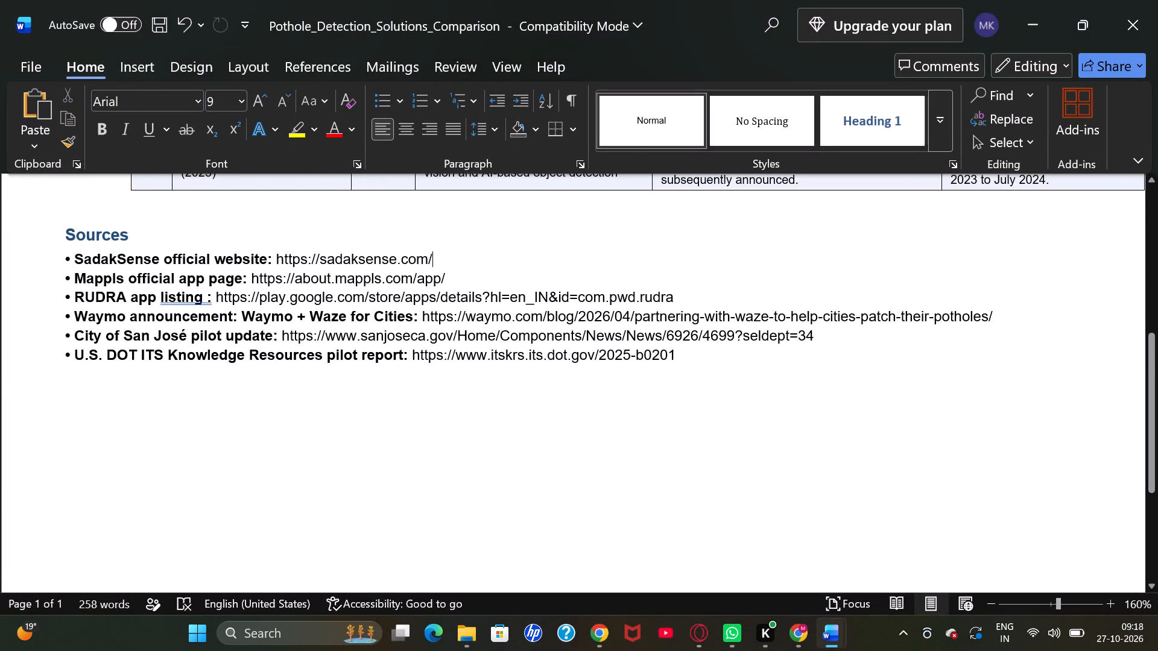
scroll(583, 261, "up", 2)
scroll(583, 261, "down", 1)
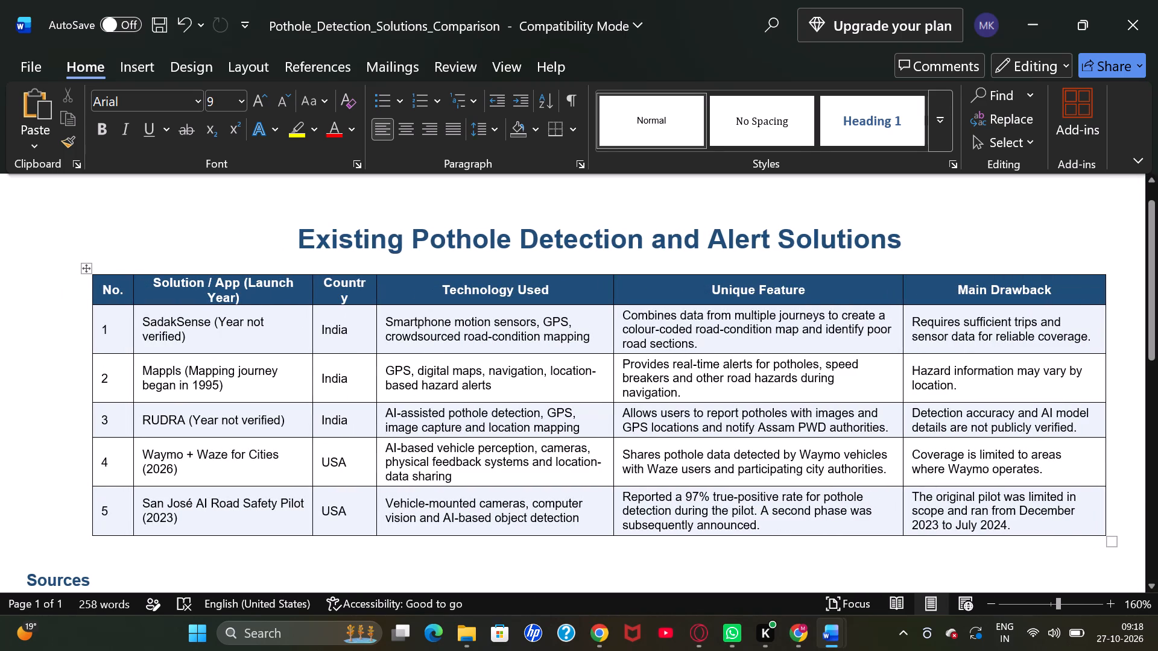
left_click(199, 339)
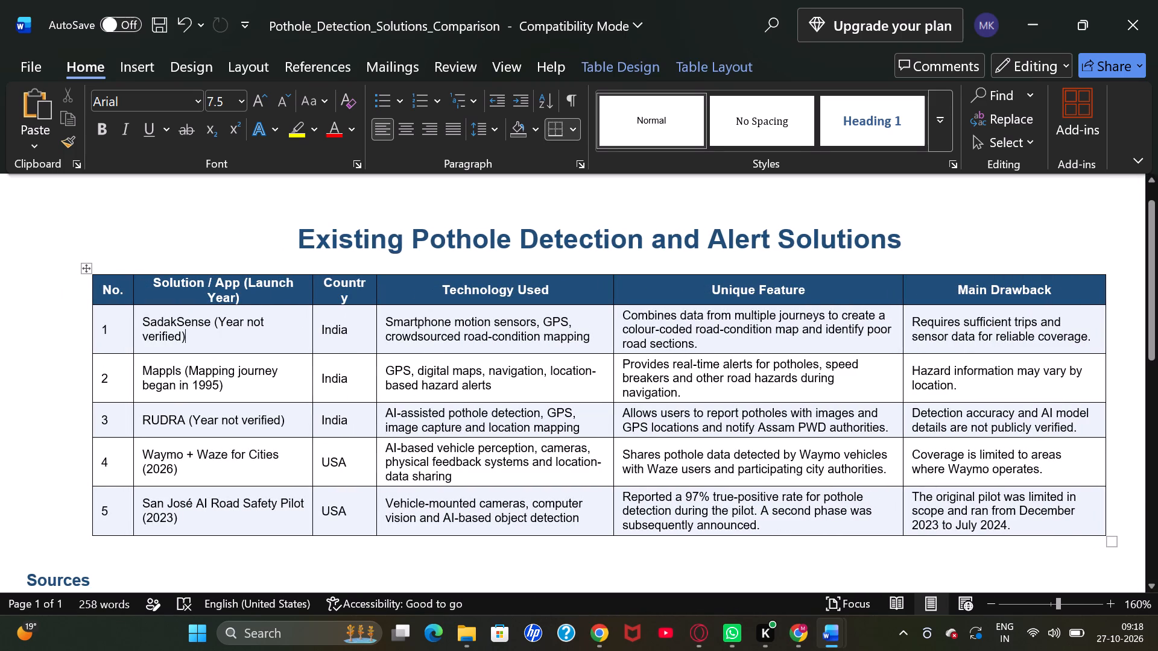
key("BackSpace")
key("BackSpace")
key("BackSpace")
key("BackSpace")
key("BackSpace")
key("BackSpace")
key("BackSpace")
key("BackSpace")
key("BackSpace")
key("BackSpace")
key("BackSpace")
key("BackSpace")
key("BackSpace")
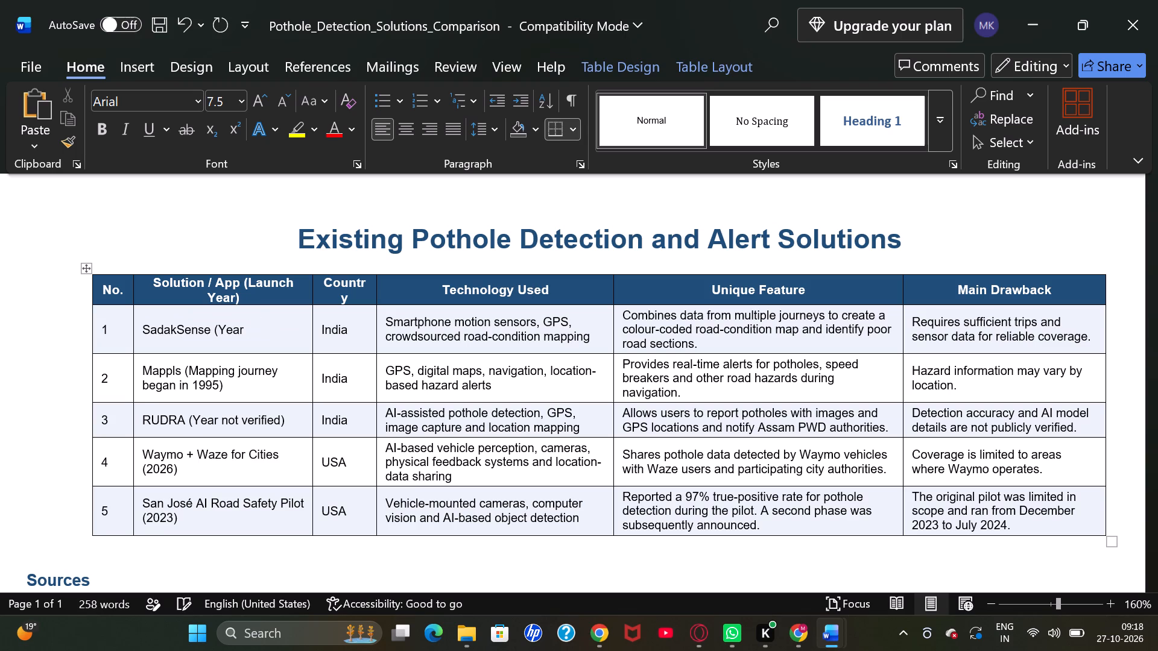
key("BackSpace")
key("BackSpace")
key("BackSpace")
key("BackSpace")
key("BackSpace")
key("BackSpace")
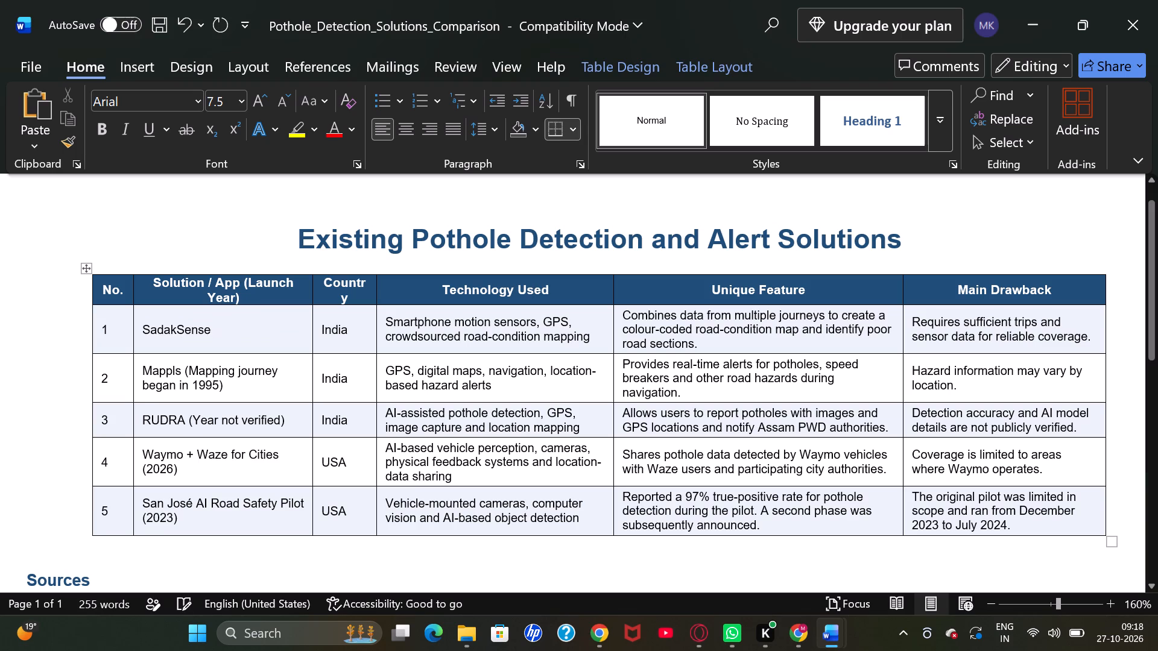
Delete "(Year not verified)" from the RUDRA cell in the table's third row, leaving only the app name.
left_click(284, 421)
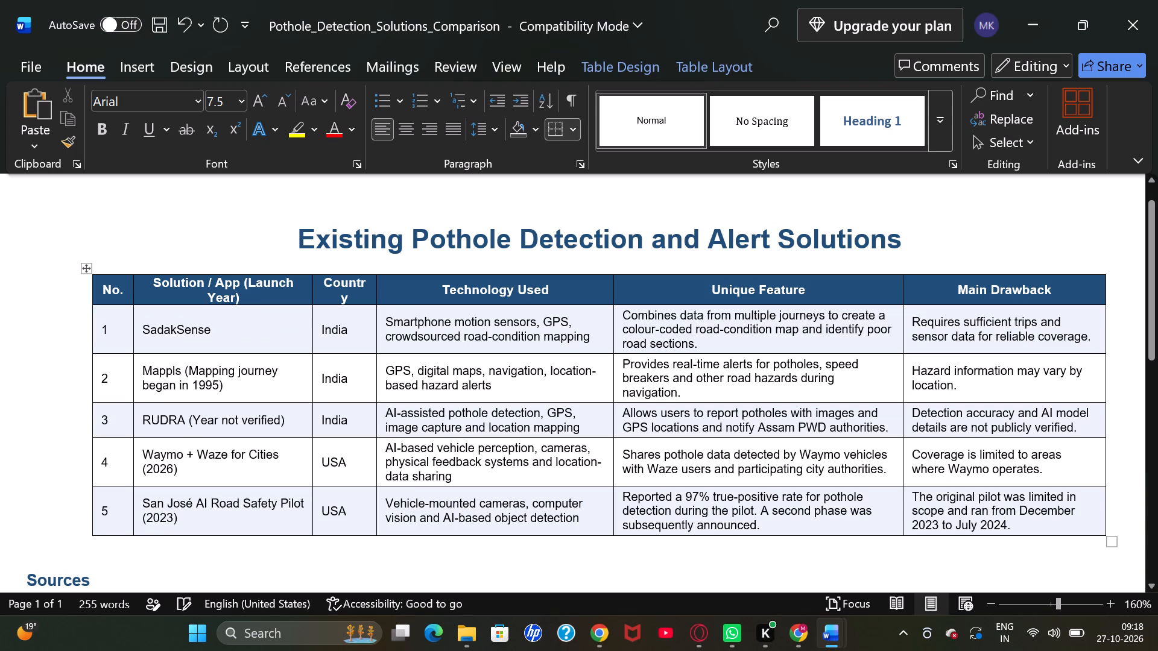
key("BackSpace")
key("BackSpace")
key("BackSpace")
key("BackSpace")
key("BackSpace")
key("BackSpace")
key("BackSpace")
key("BackSpace")
key("BackSpace")
key("BackSpace")
key("BackSpace")
key("BackSpace")
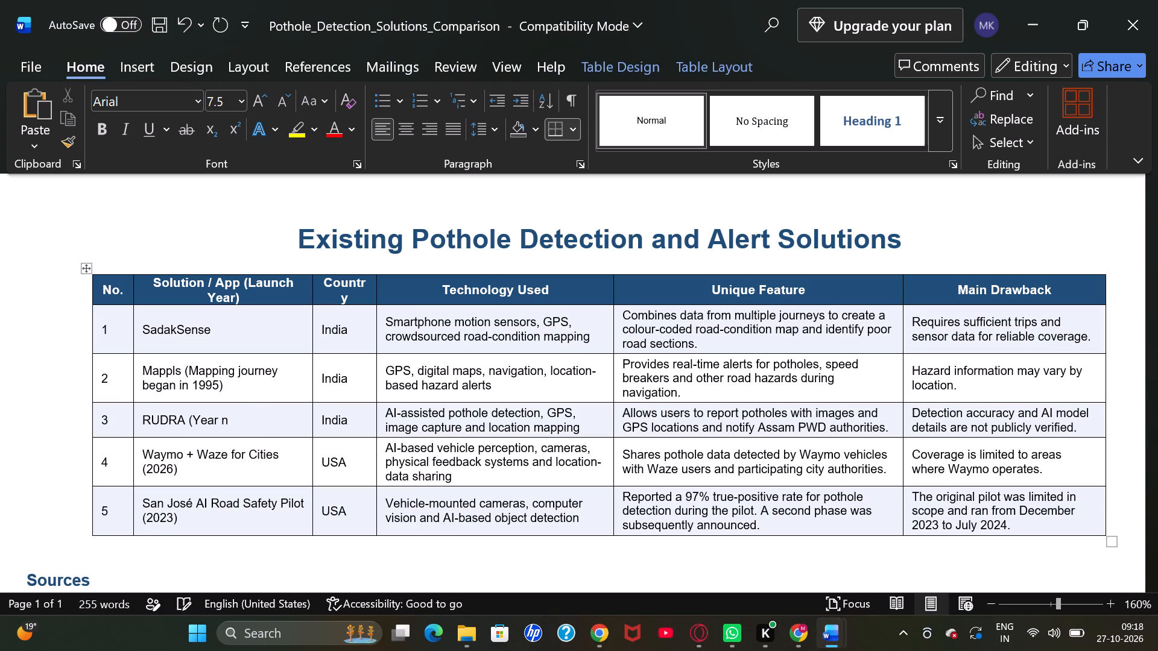
key("BackSpace")
key("BackSpace")
key("BackSpace")
key("BackSpace")
key("BackSpace")
key("BackSpace")
key("BackSpace")
key("BackSpace")
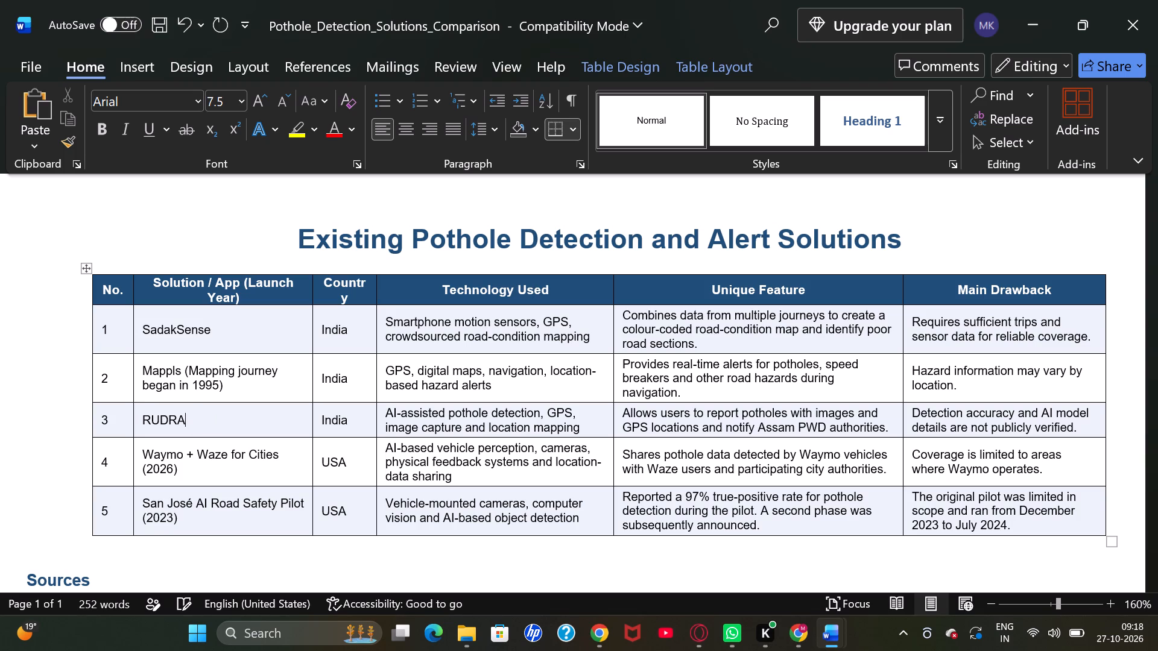
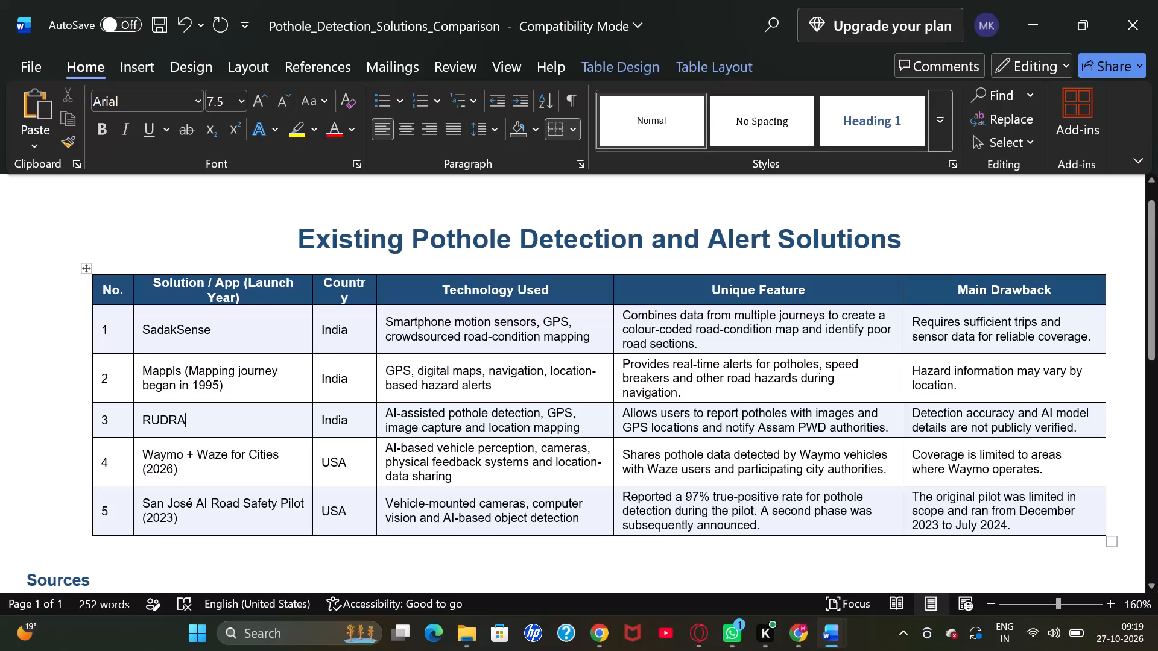
Delete "(Launch Year)" from the second column's header, leaving "Solution / App".
left_click(367, 283)
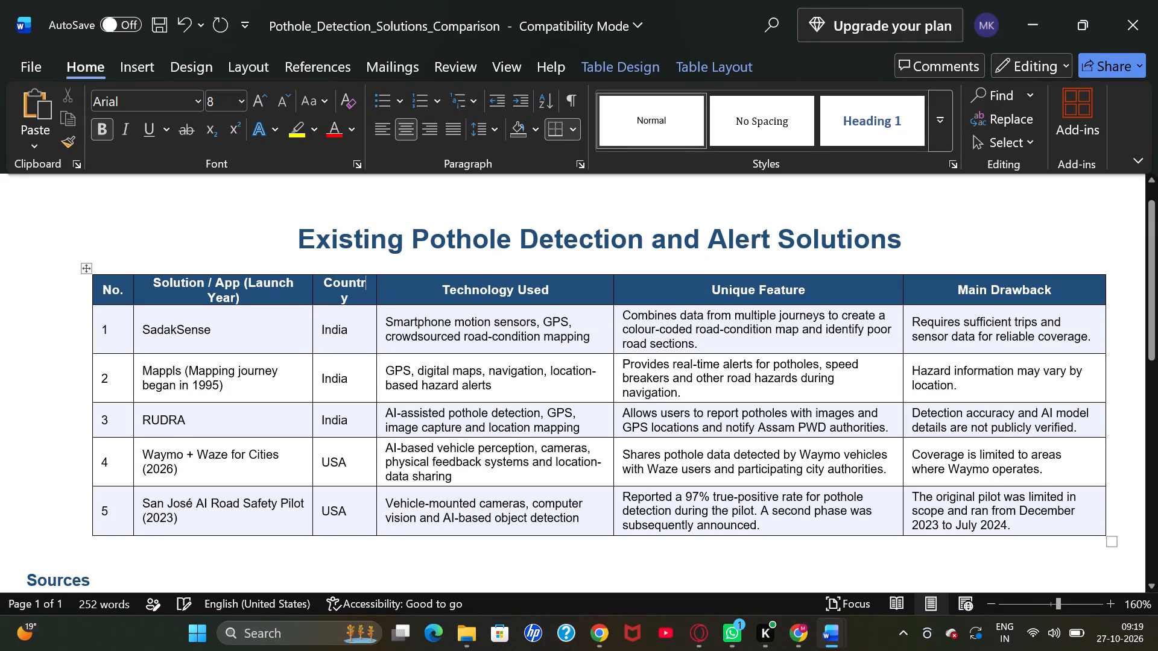
left_click(253, 296)
key("BackSpace")
key("BackSpace")
key("BackSpace")
key("BackSpace")
key("BackSpace")
key("BackSpace")
key("BackSpace")
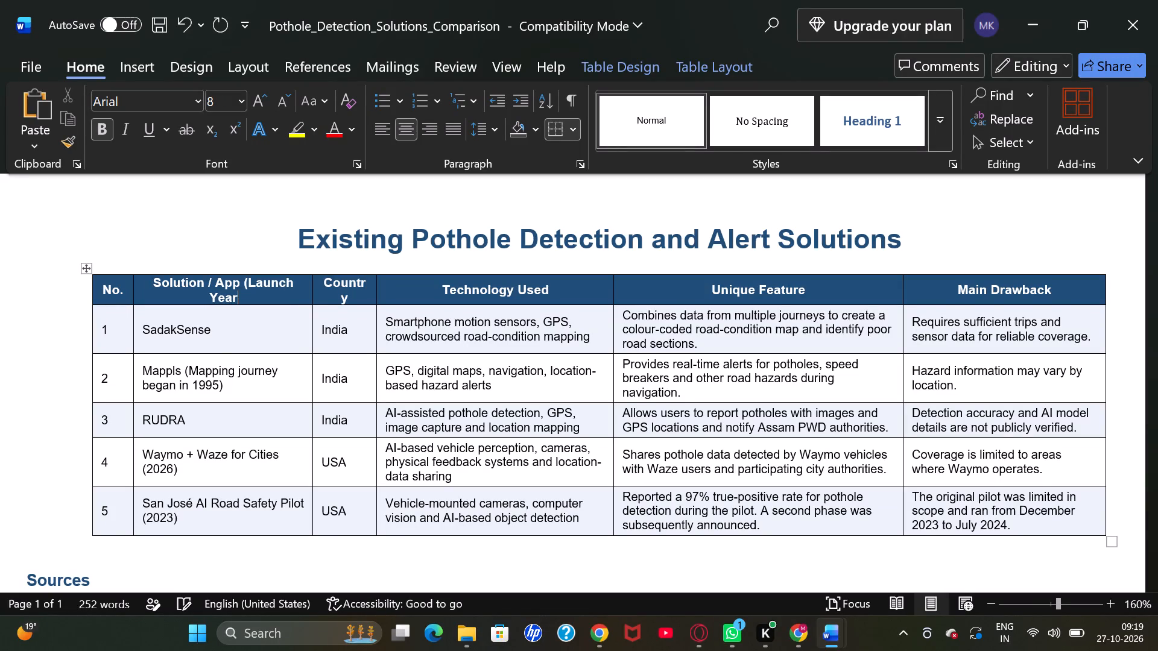
key("BackSpace")
key("BackSpace")
key("BackSpace")
key("BackSpace")
key("BackSpace")
key("BackSpace")
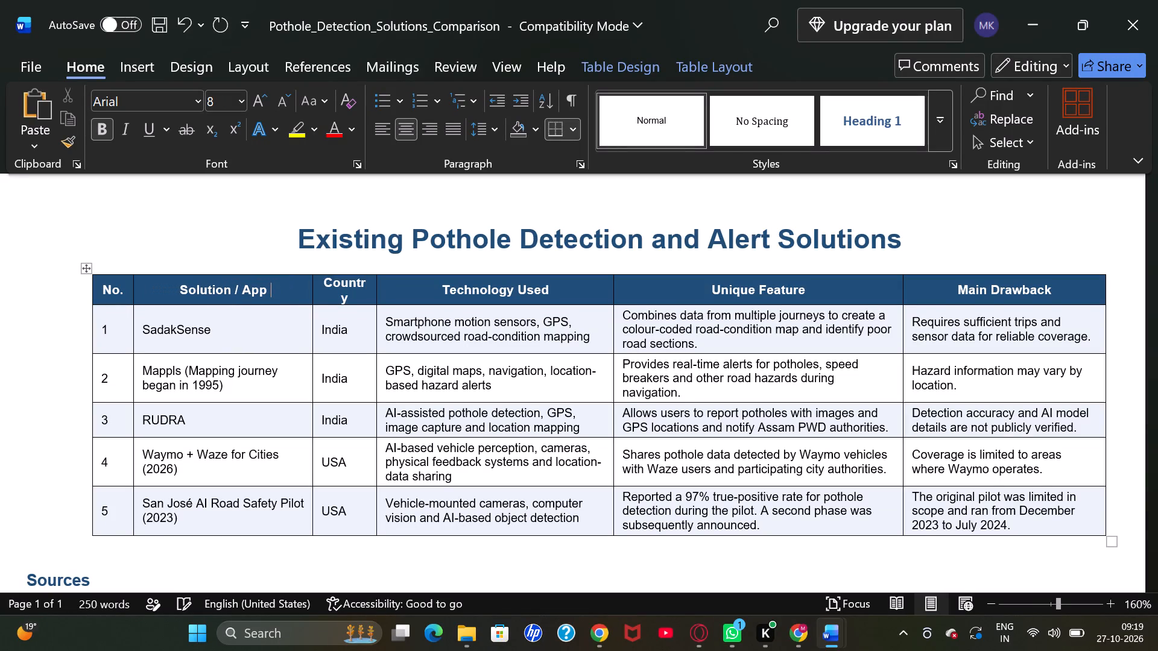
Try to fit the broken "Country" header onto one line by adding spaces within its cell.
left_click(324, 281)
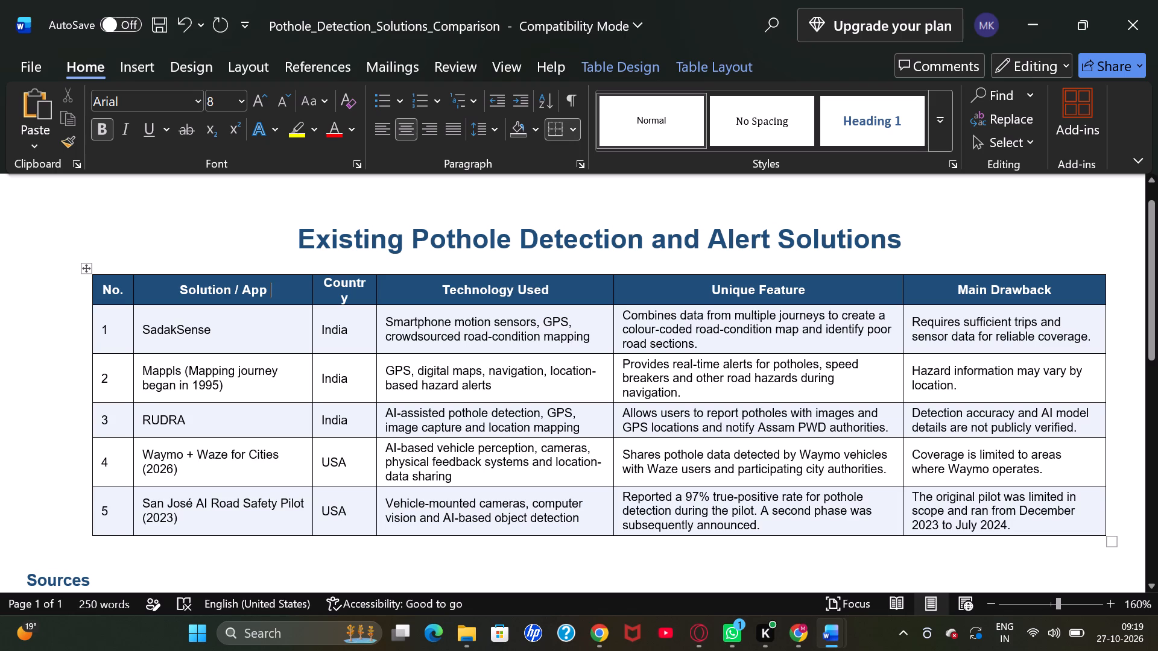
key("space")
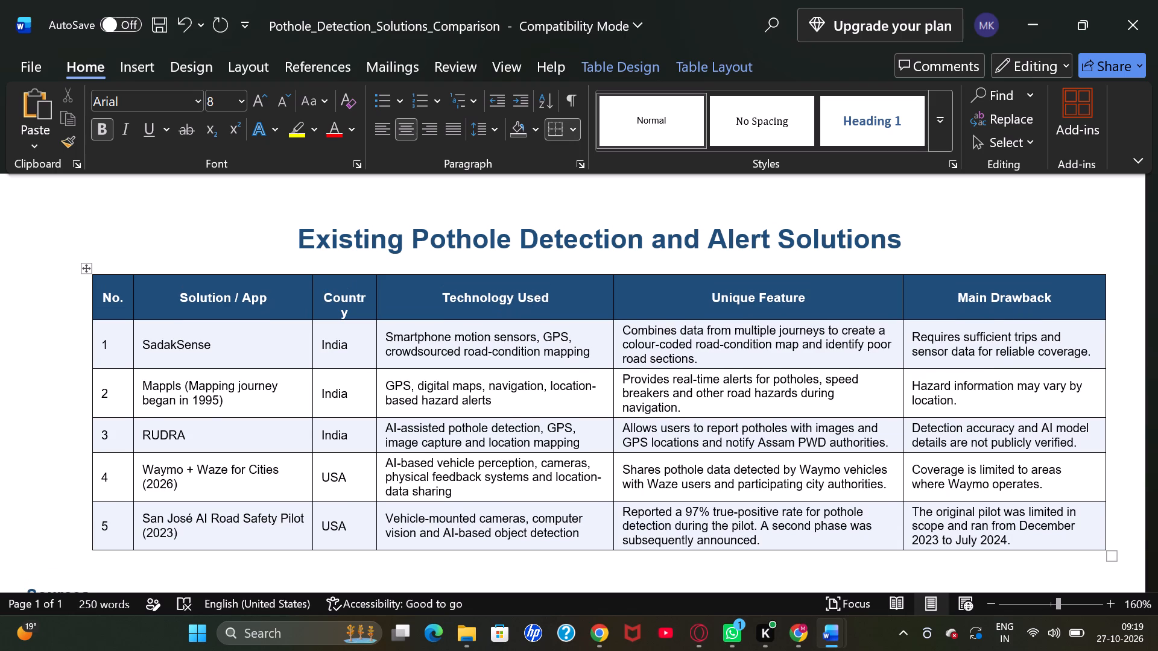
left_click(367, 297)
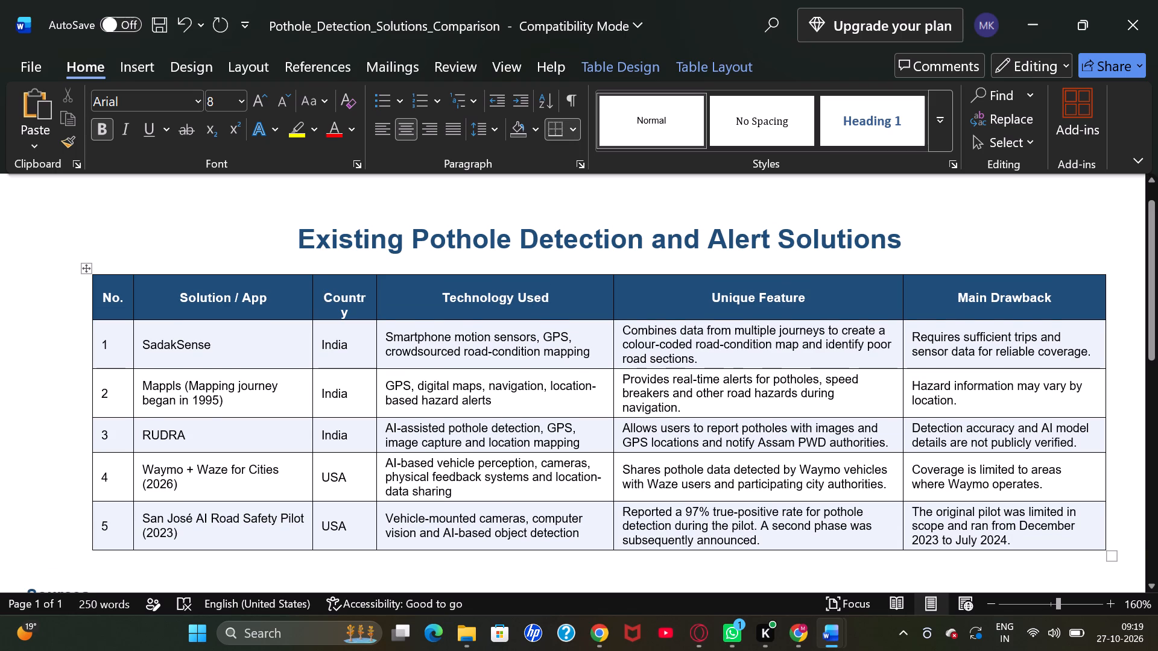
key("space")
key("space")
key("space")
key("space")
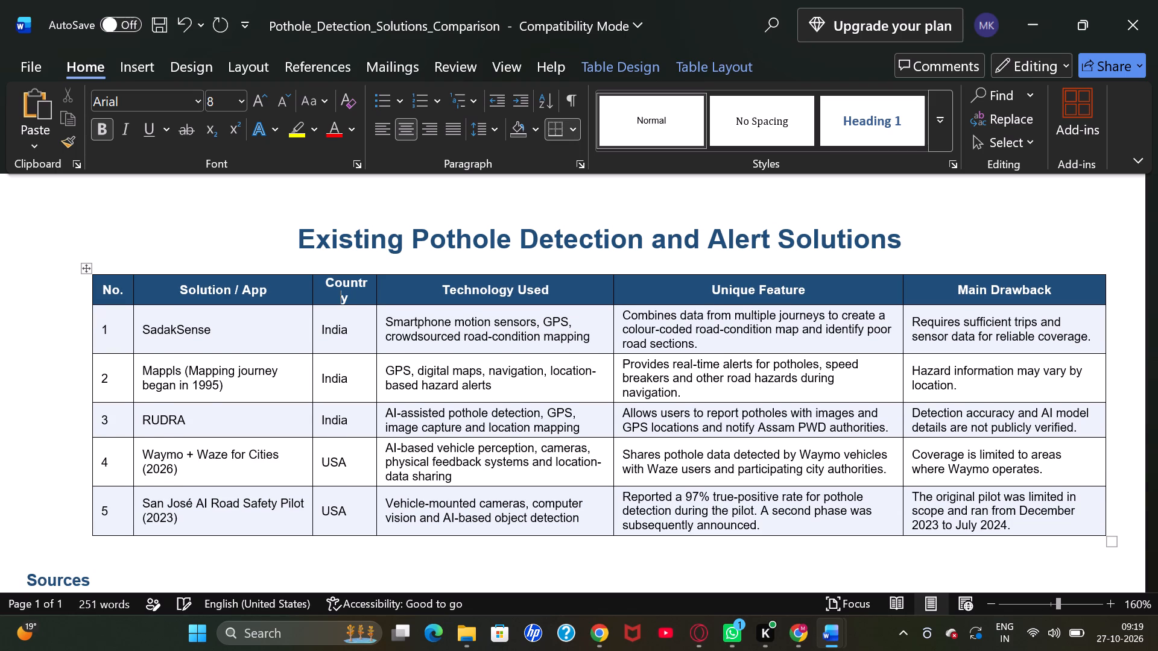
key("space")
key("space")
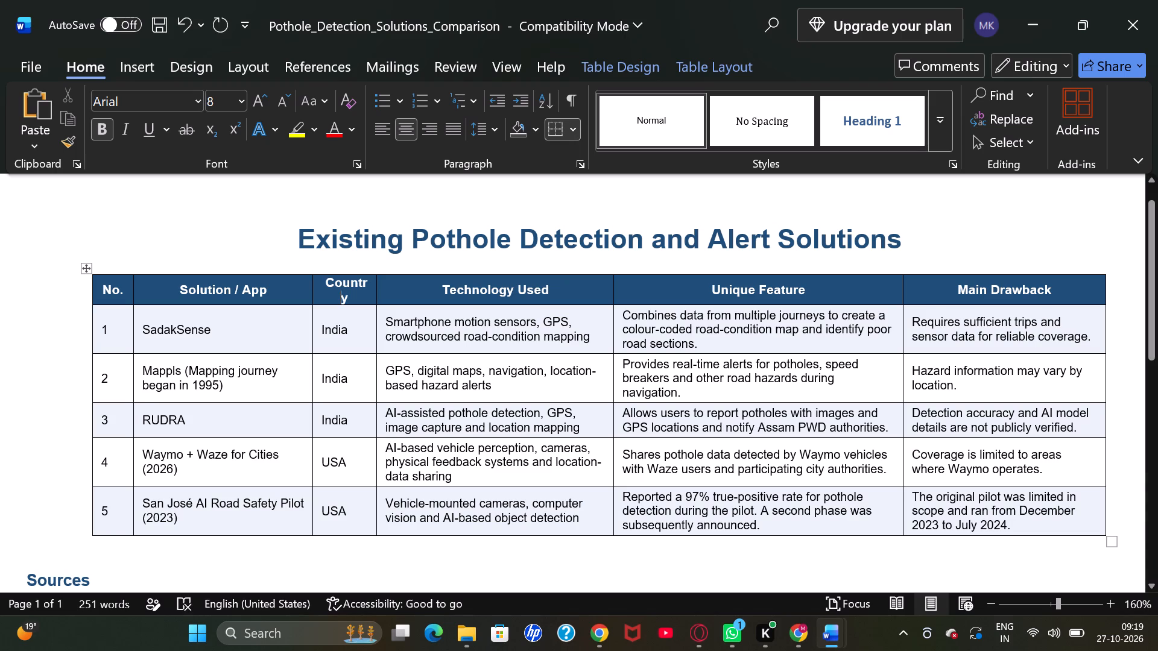
Widen the Country column by moving its border with the Solution / App column toward Solution / App.
left_click_drag(312, 304, 297, 305)
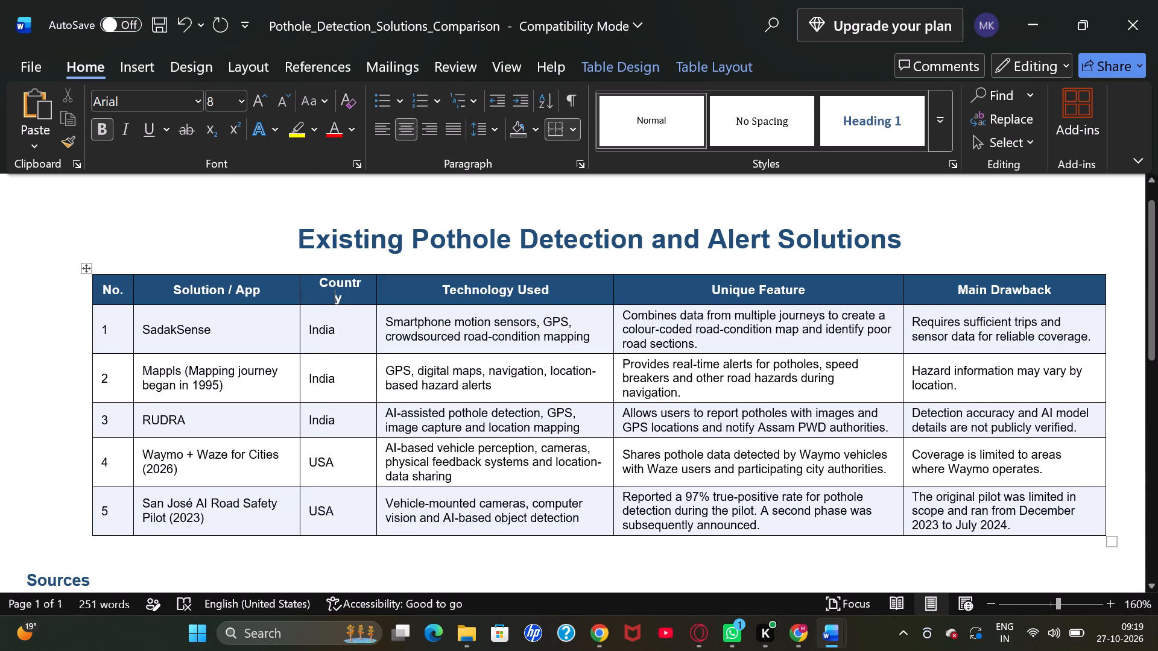
Remove the extra spaces from the Country header and re-enter its final "y" so the word reads on one line.
left_click(320, 284)
key("BackSpace")
key("BackSpace")
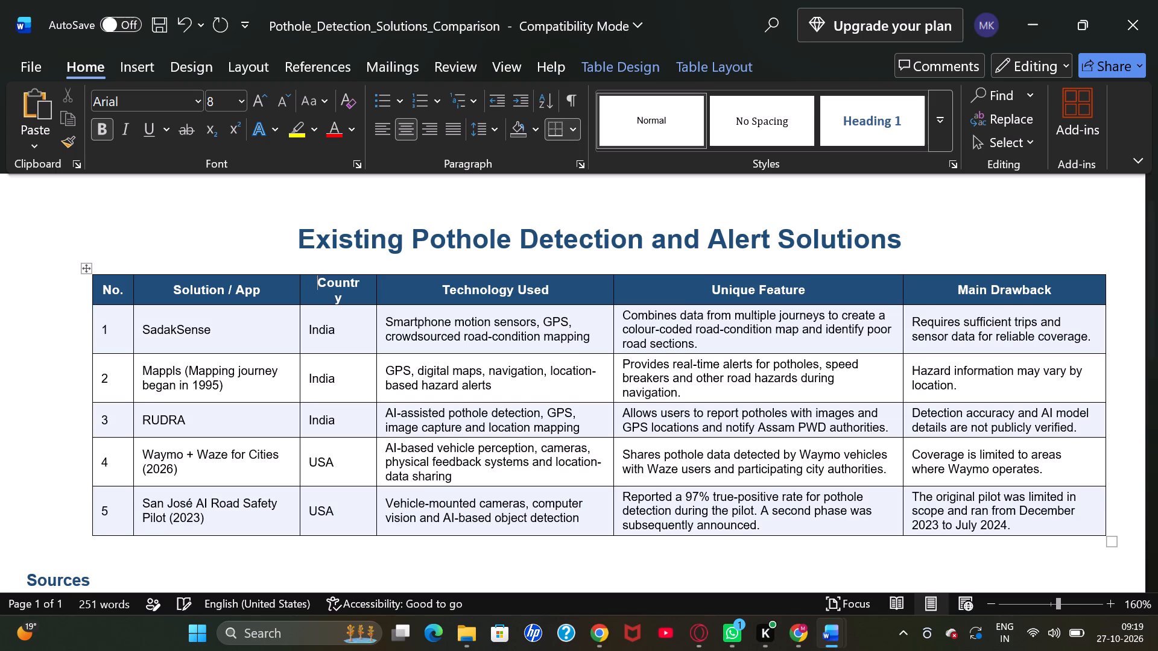
left_click(317, 295)
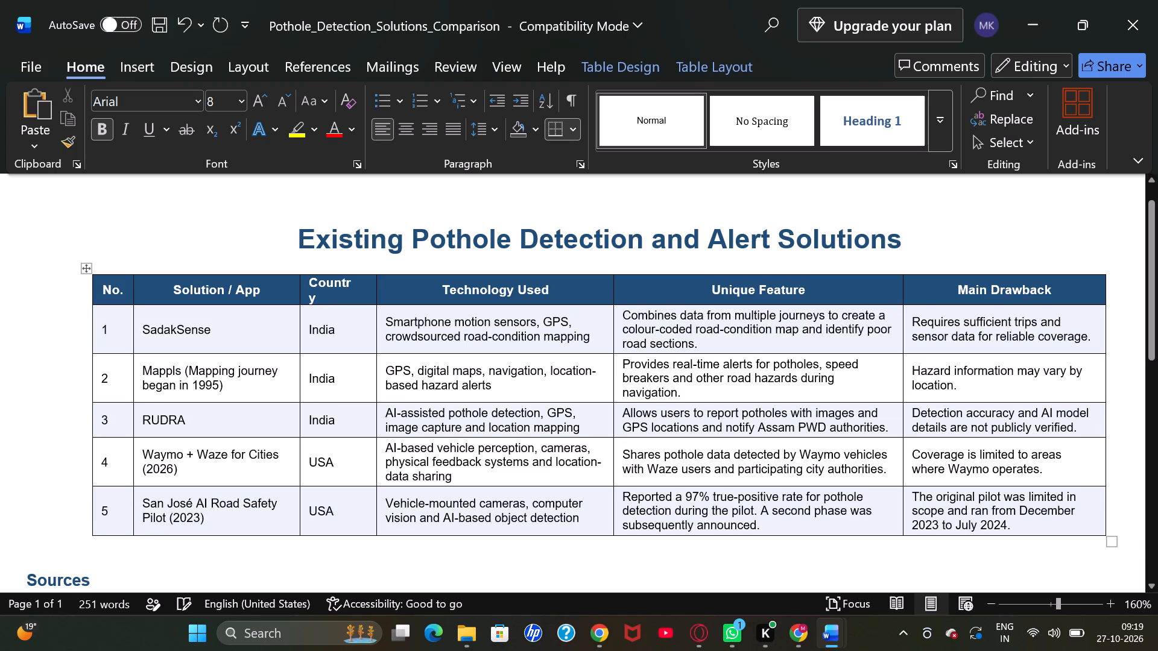
key("BackSpace")
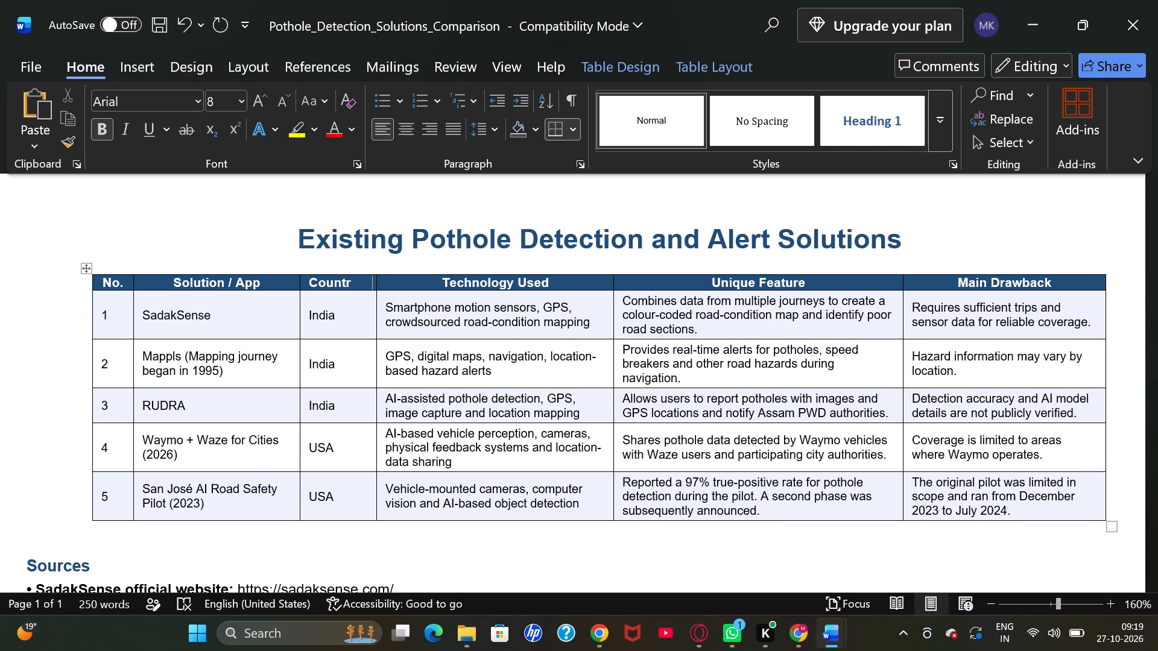
key("y")
key("BackSpace")
key("BackSpace")
key("BackSpace")
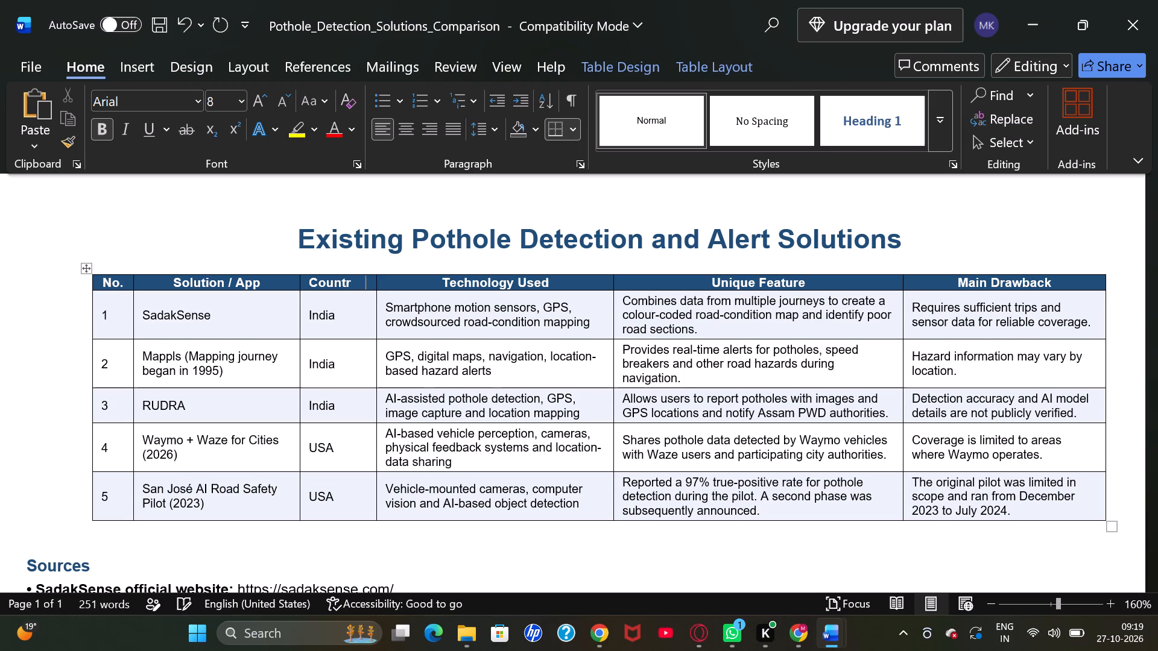
key("BackSpace")
key("BackSpace")
key("BackSpace")
key("y")
key("BackSpace")
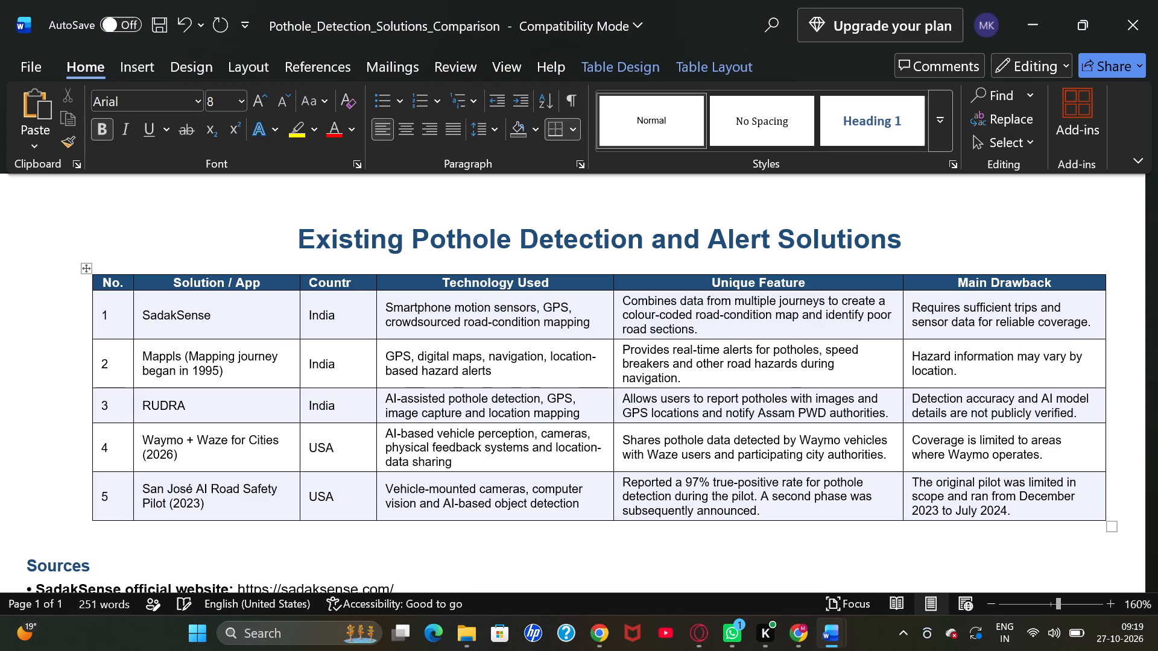
key("BackSpace")
key("y")
Insert a space before "Country" in the table header to offset the word slightly within its cell.
key("Left")
key("Left")
key("Left")
key("Left")
key("Left")
key("Left")
key("Left")
key("Left")
key("Right")
key("Right")
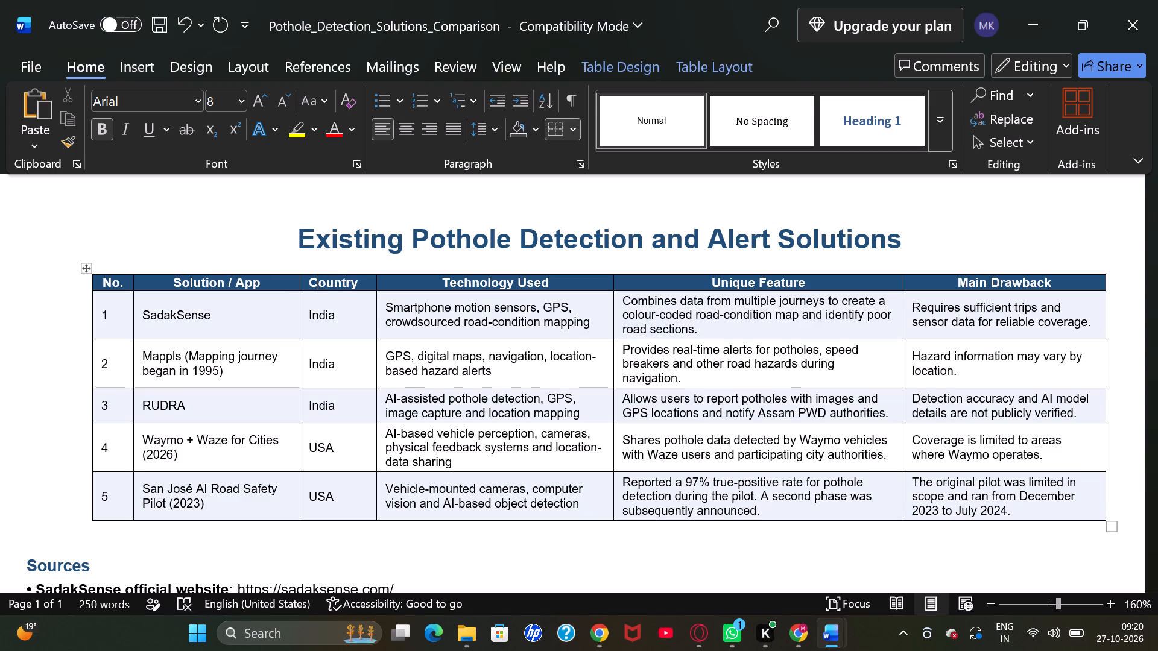
key("Left")
key("space")
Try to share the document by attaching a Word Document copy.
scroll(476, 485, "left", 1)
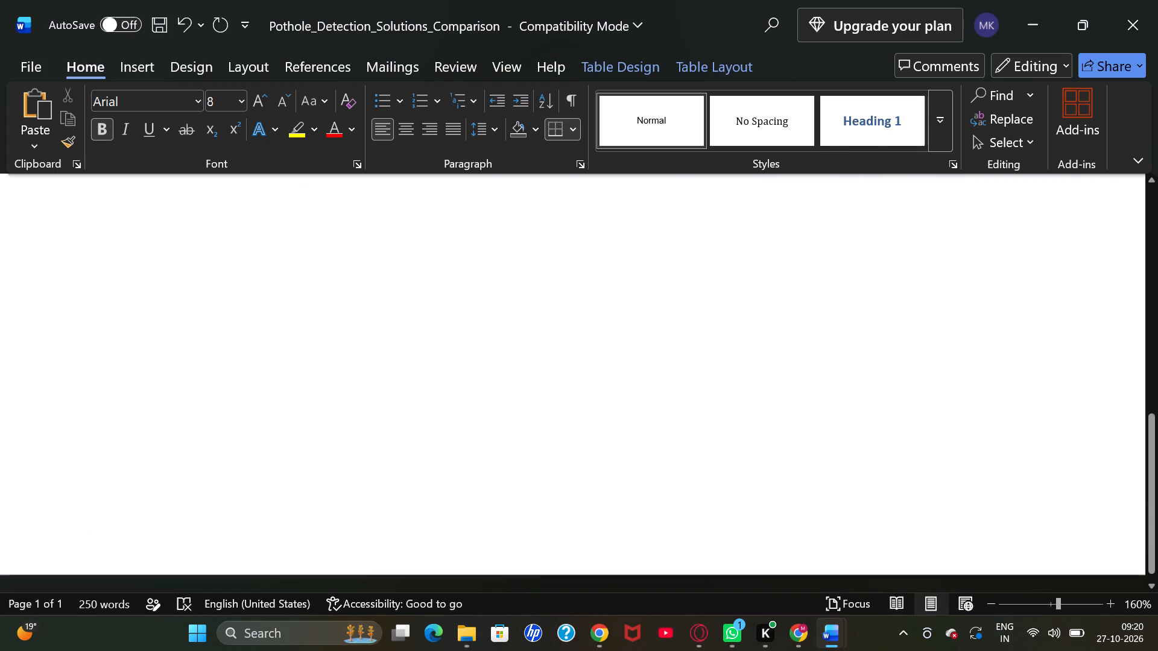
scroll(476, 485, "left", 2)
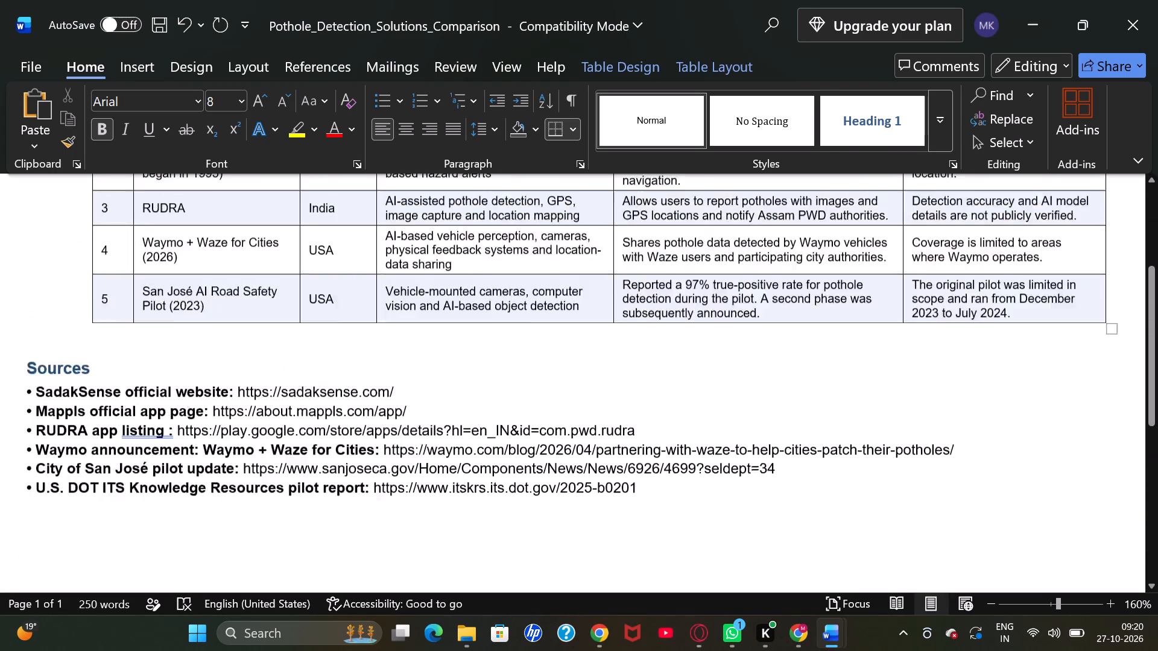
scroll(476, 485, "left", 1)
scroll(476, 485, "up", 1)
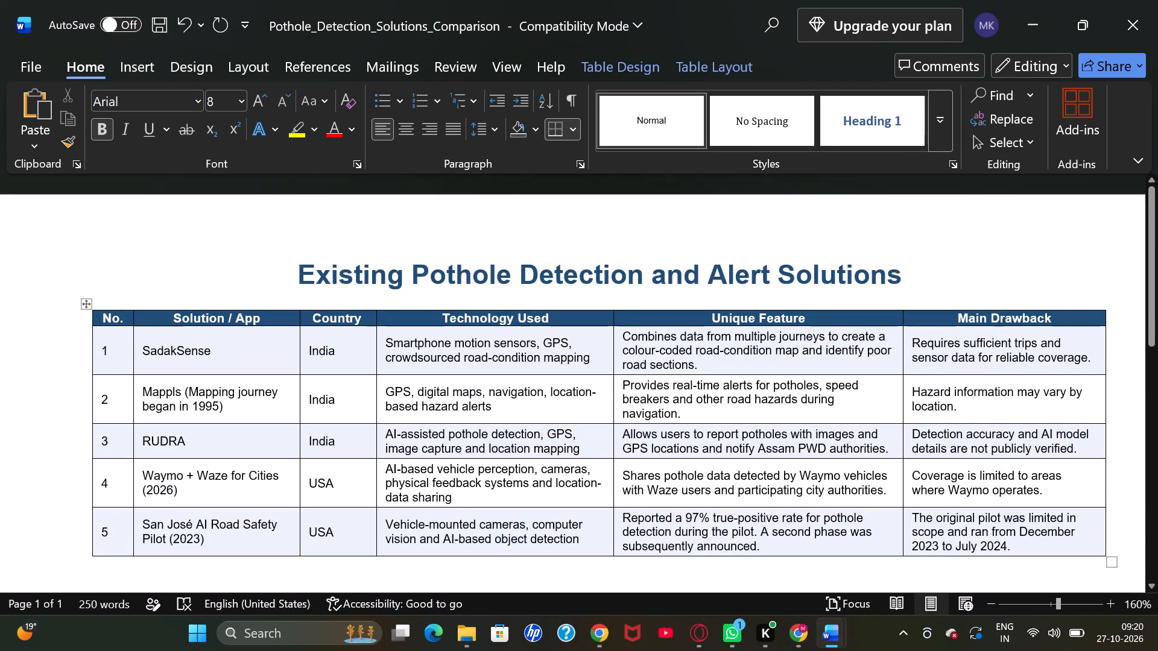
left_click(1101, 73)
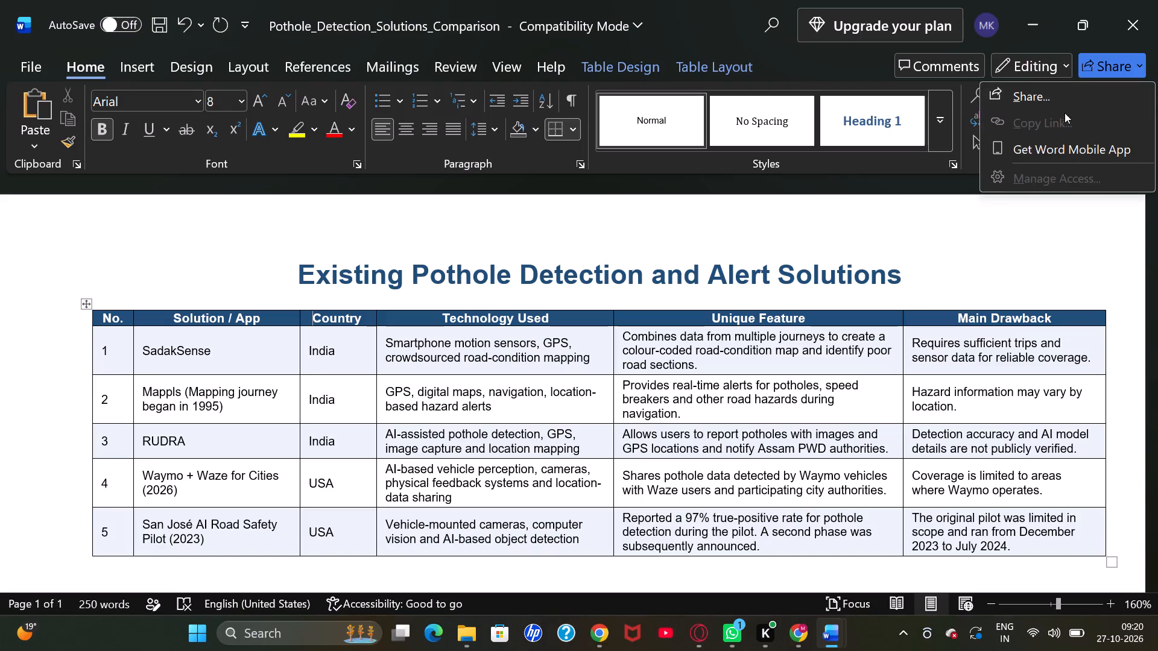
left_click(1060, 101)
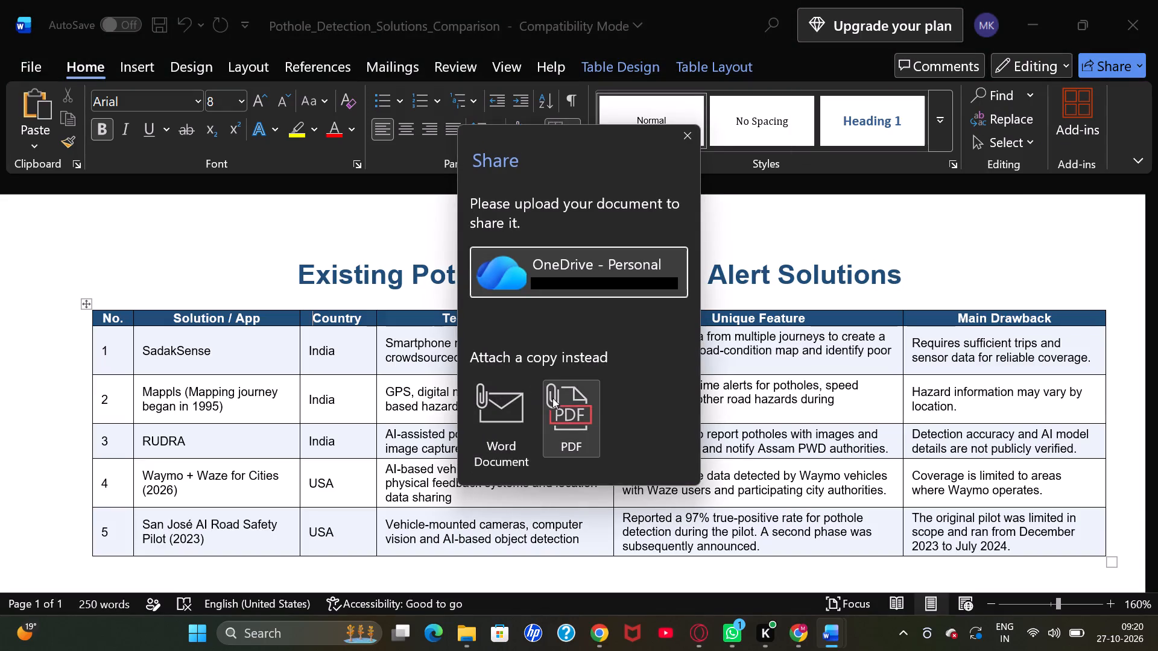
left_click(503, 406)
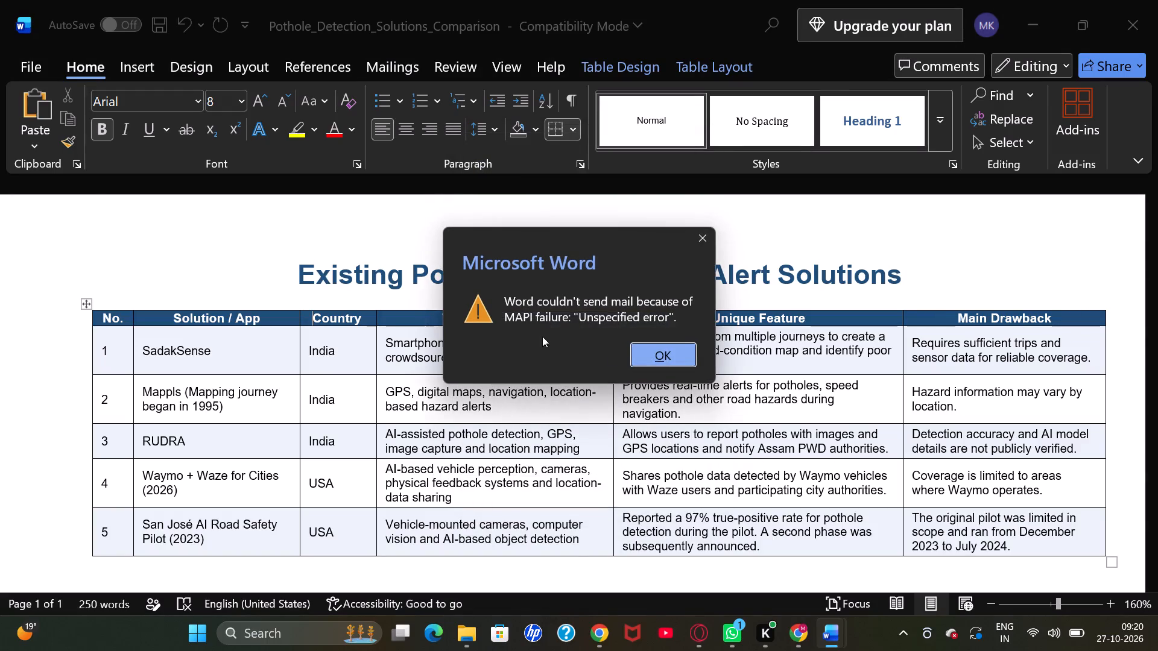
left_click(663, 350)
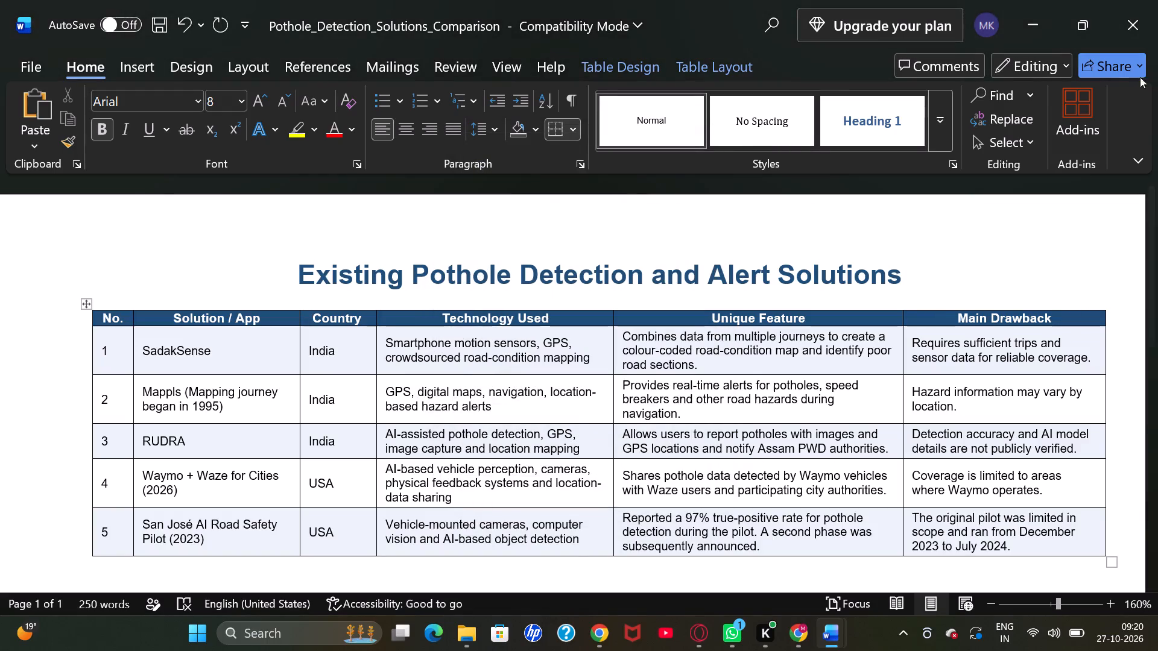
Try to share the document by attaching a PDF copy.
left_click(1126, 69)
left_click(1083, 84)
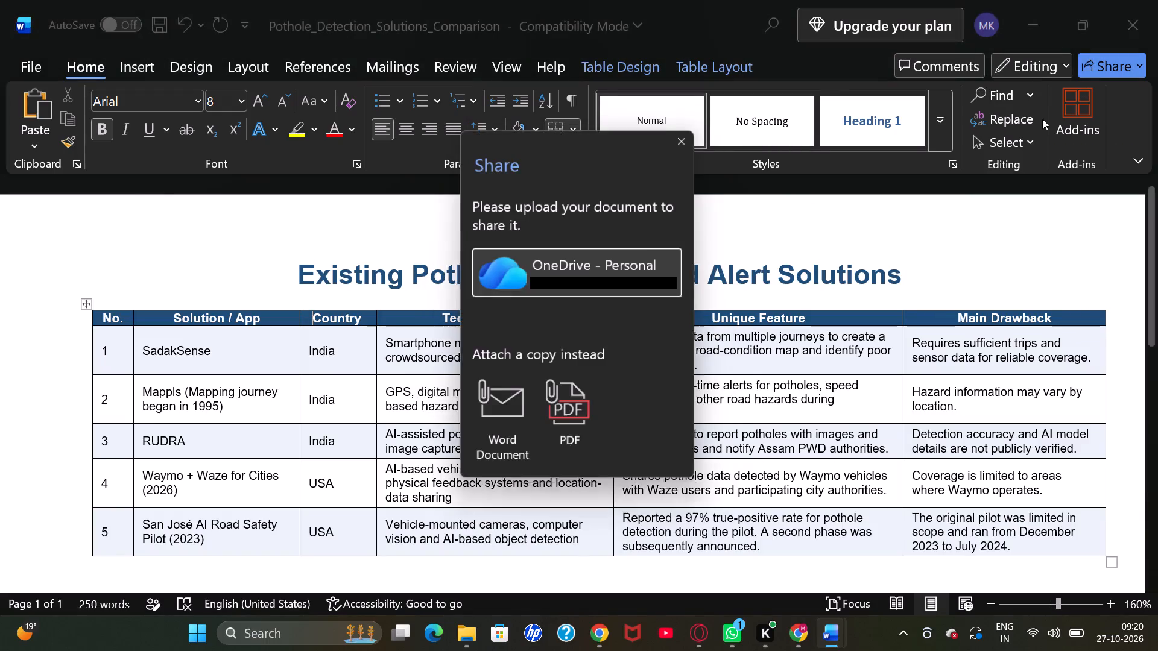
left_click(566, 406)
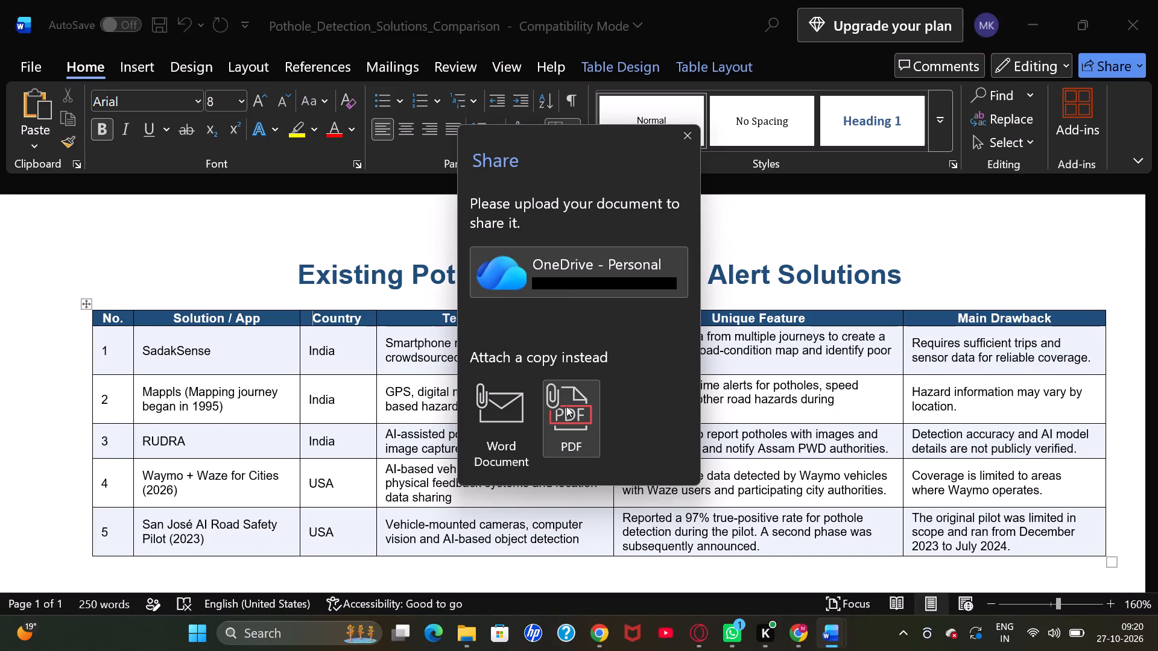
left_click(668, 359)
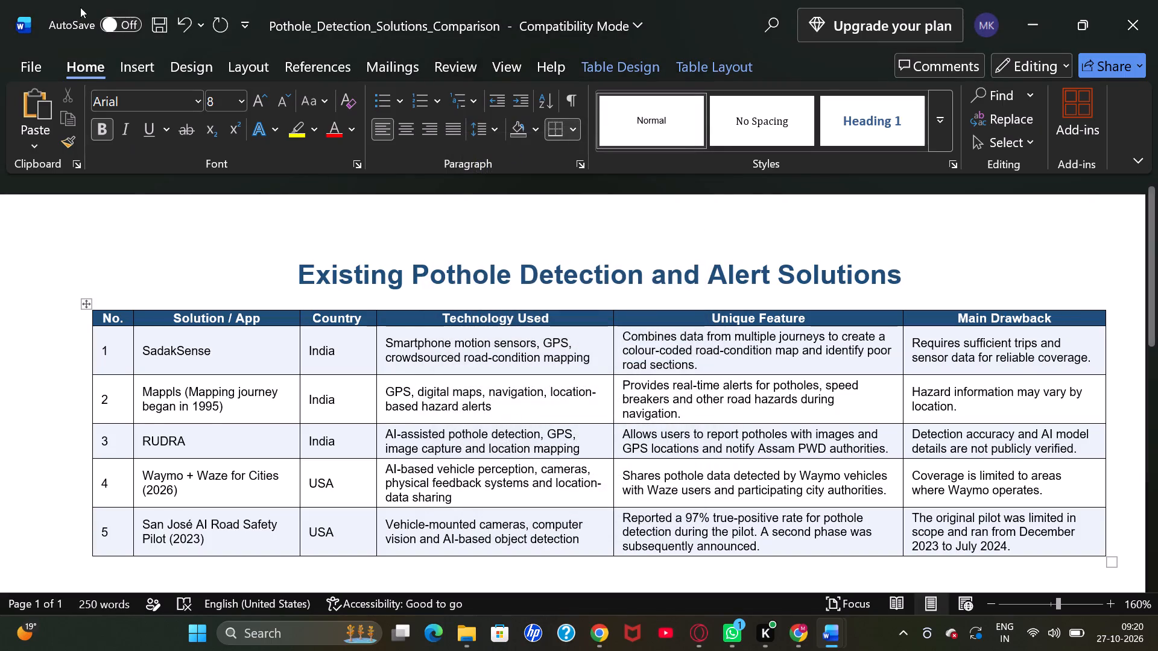
Turn on AutoSave by uploading the document to the personal OneDrive.
left_click(116, 17)
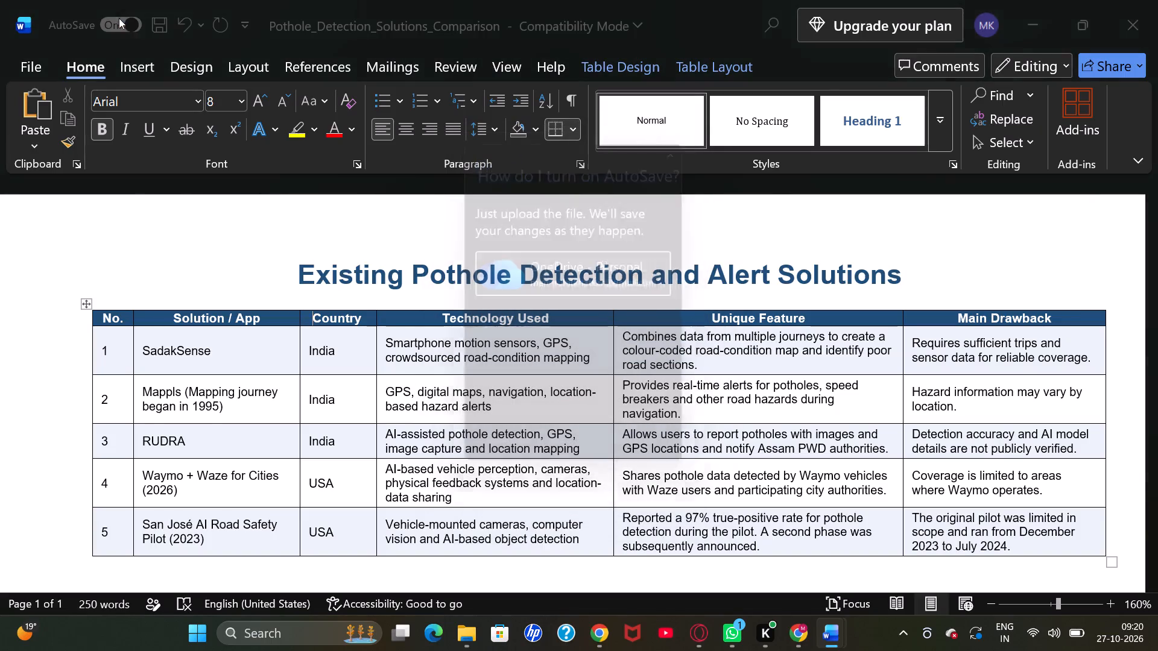
left_click(639, 277)
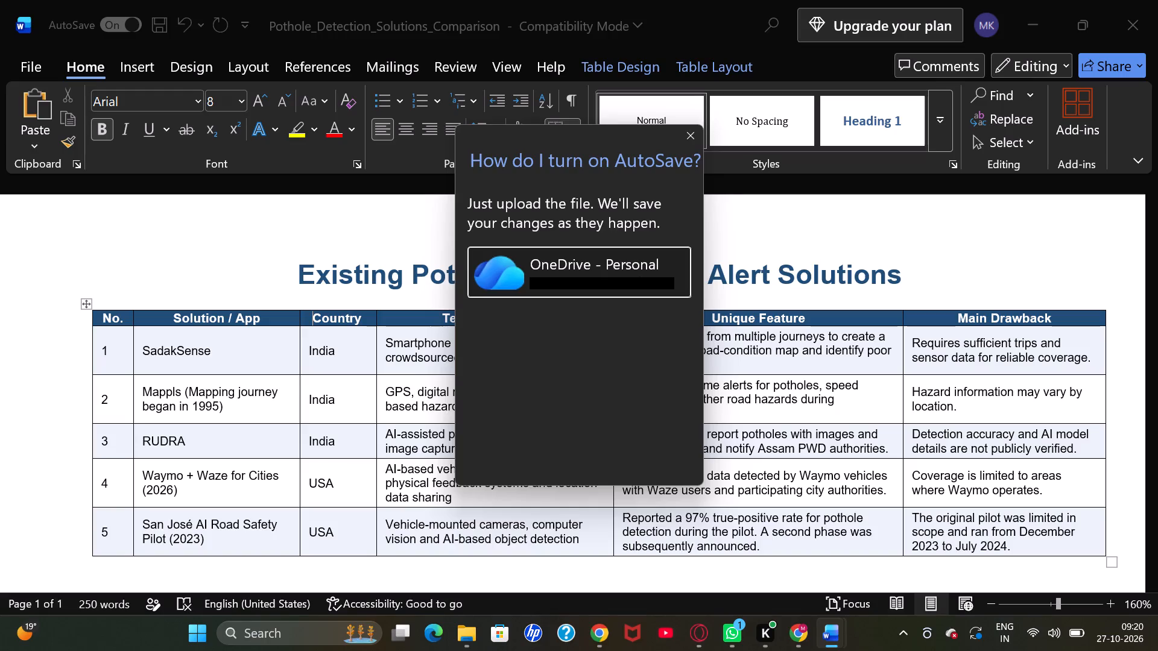
double_click(602, 275)
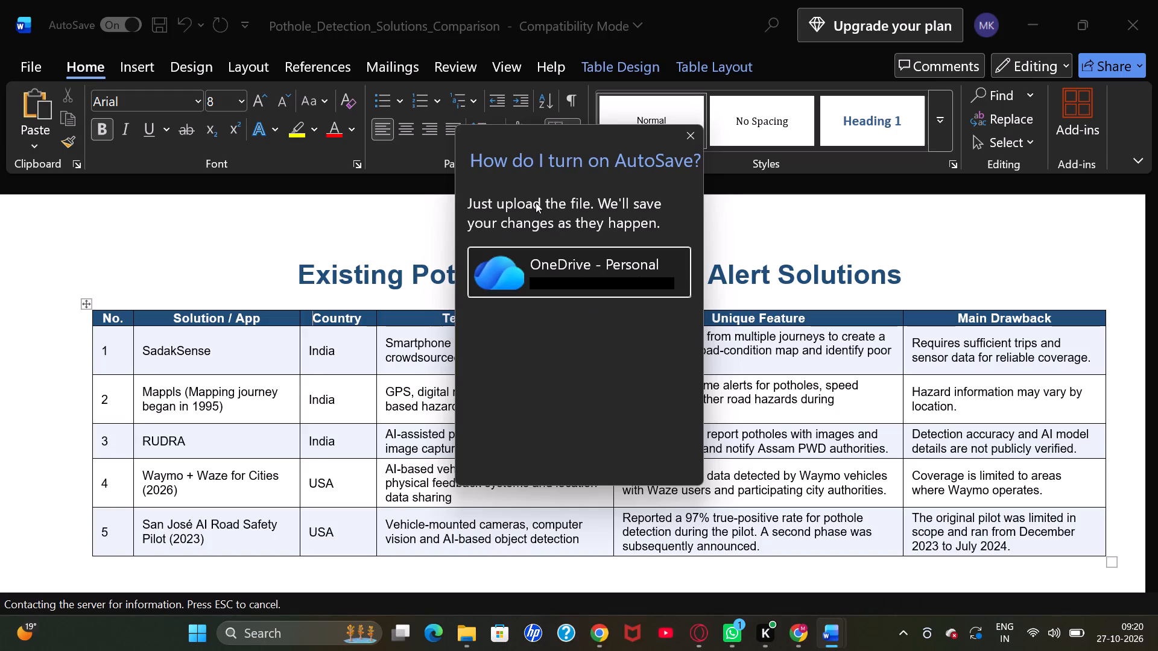
left_click(584, 294)
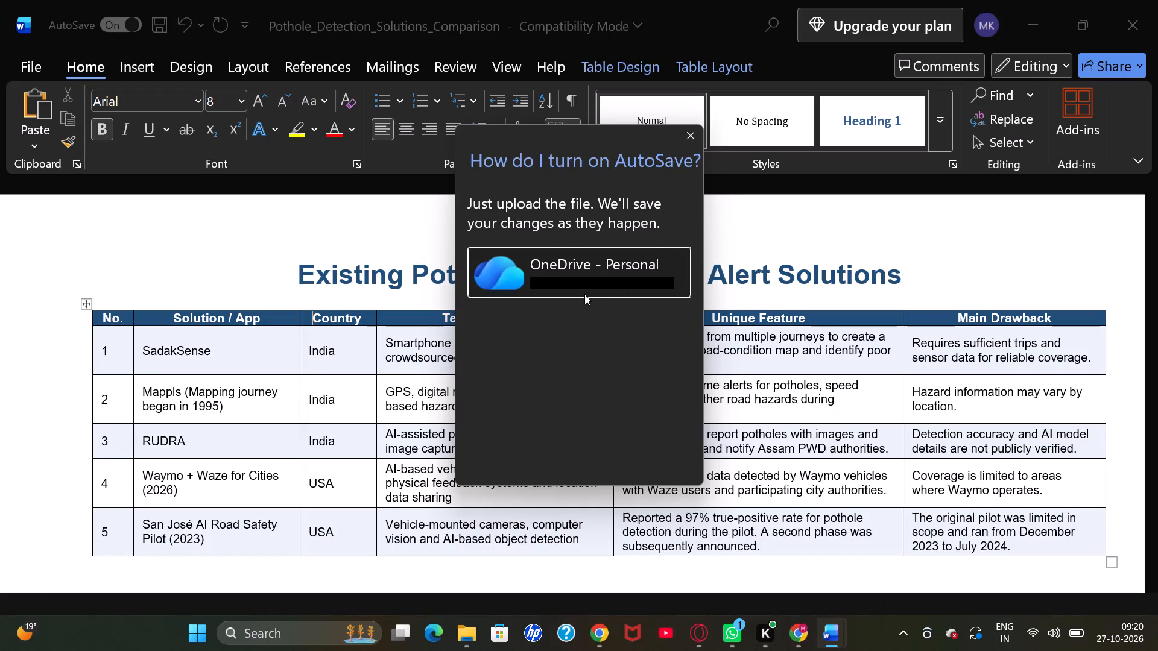
left_click_drag(584, 294, 475, 290)
triple_click(475, 290)
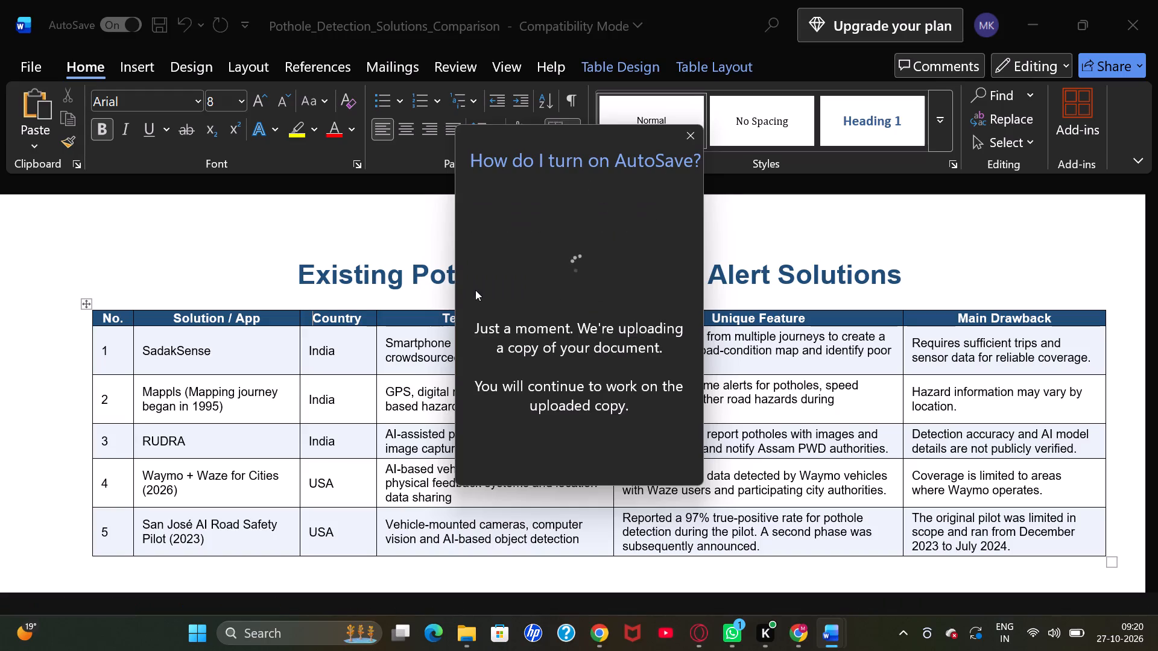
left_click(476, 289)
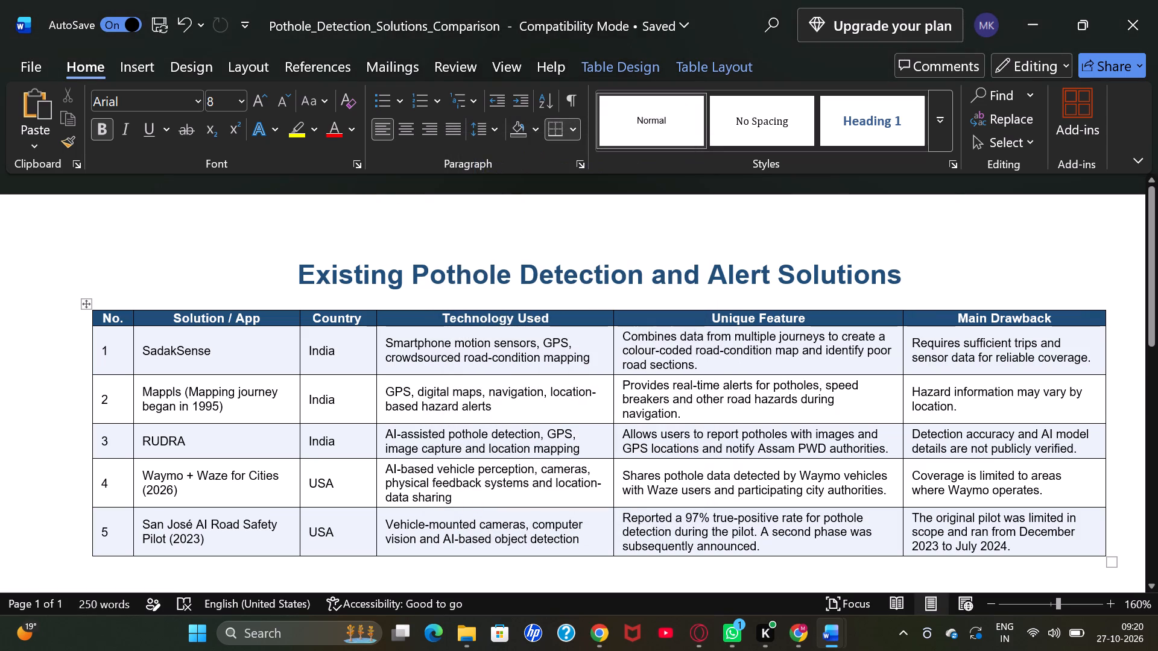
Find Word through Windows search, open its recent Pothole_Detection_Solutions_Comparison file to examine the table, and return to the edited document.
left_click(202, 626)
type("wor")
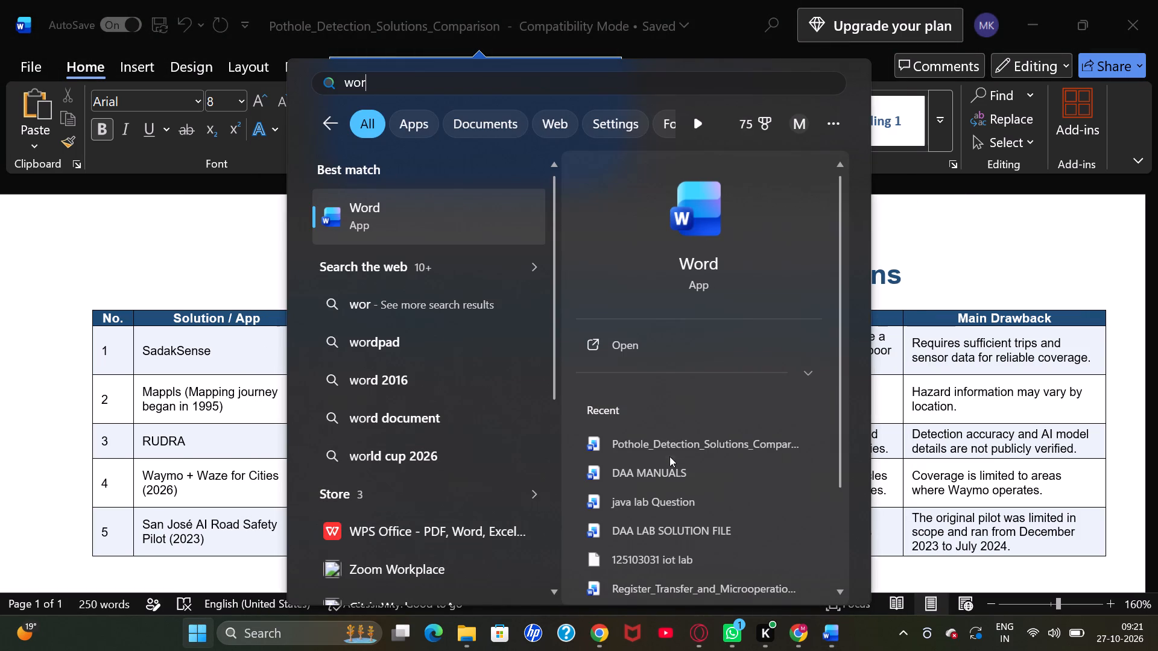
double_click(692, 448)
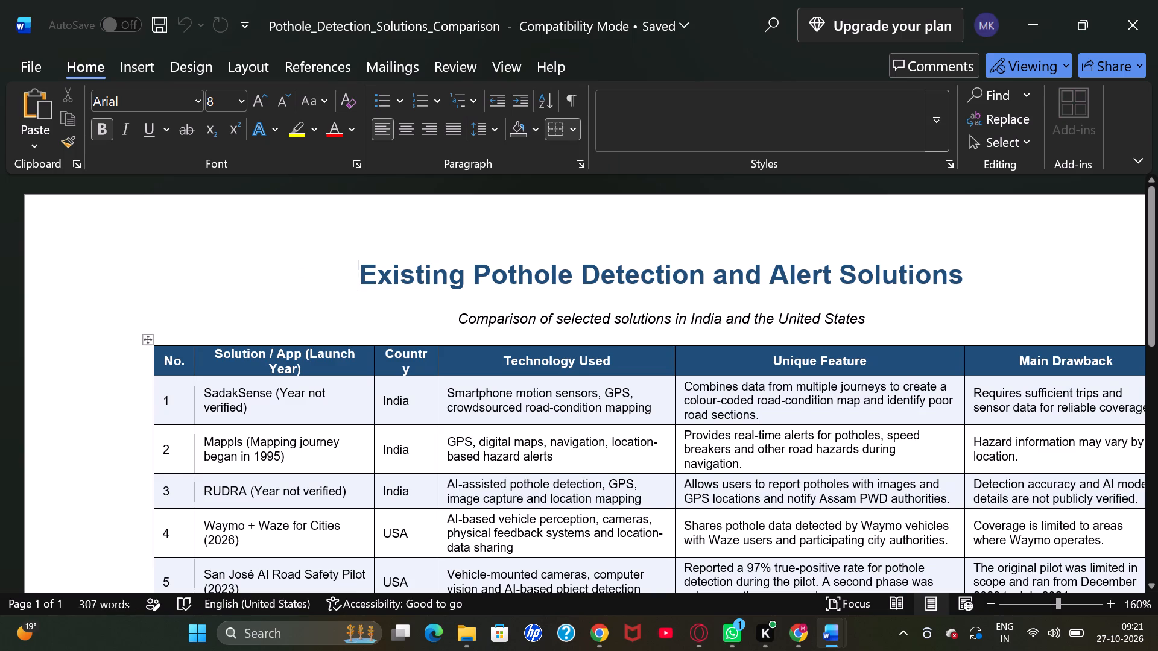
scroll(891, 307, "left", 1)
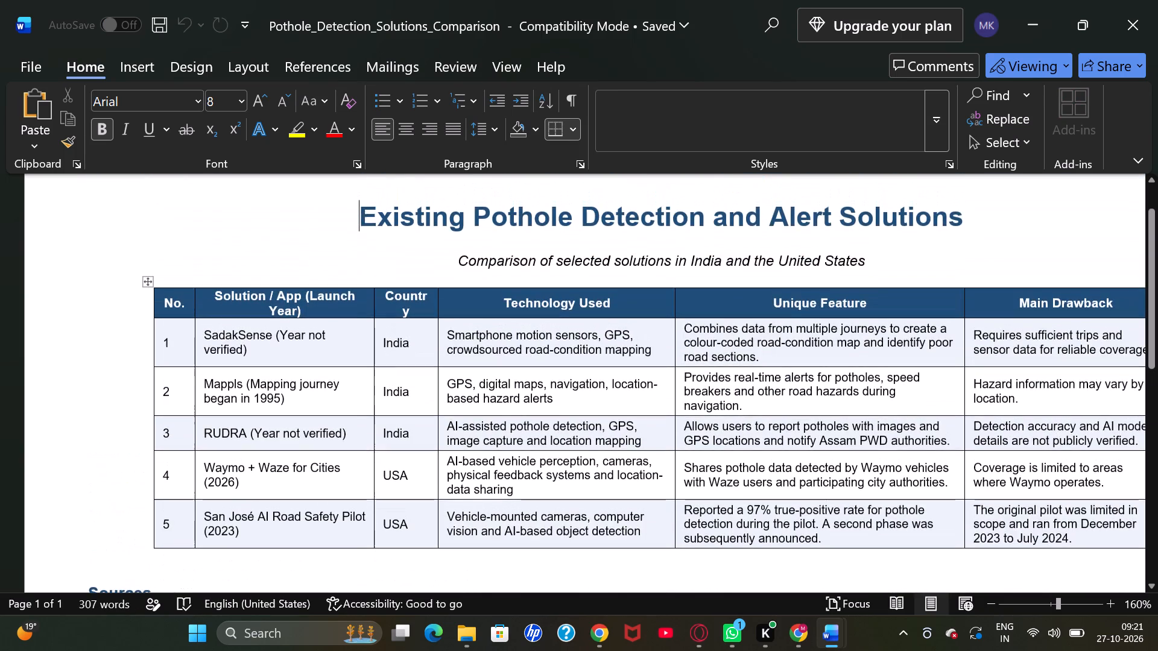
scroll(891, 307, "left", 1)
left_click(1156, 5)
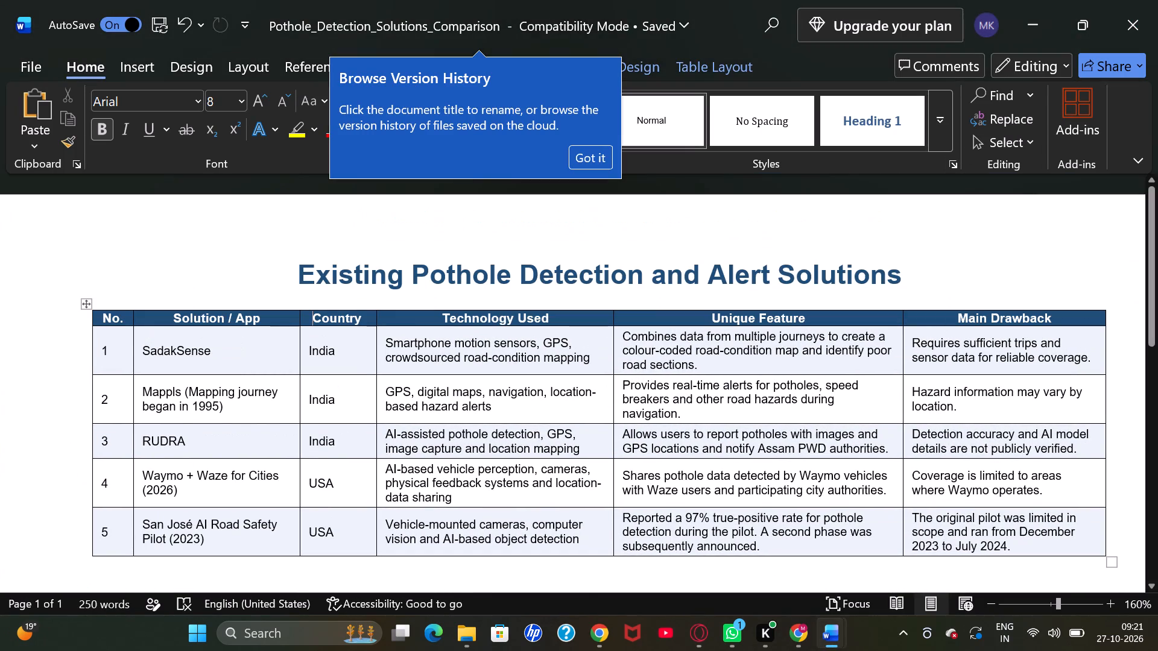
left_click(574, 159)
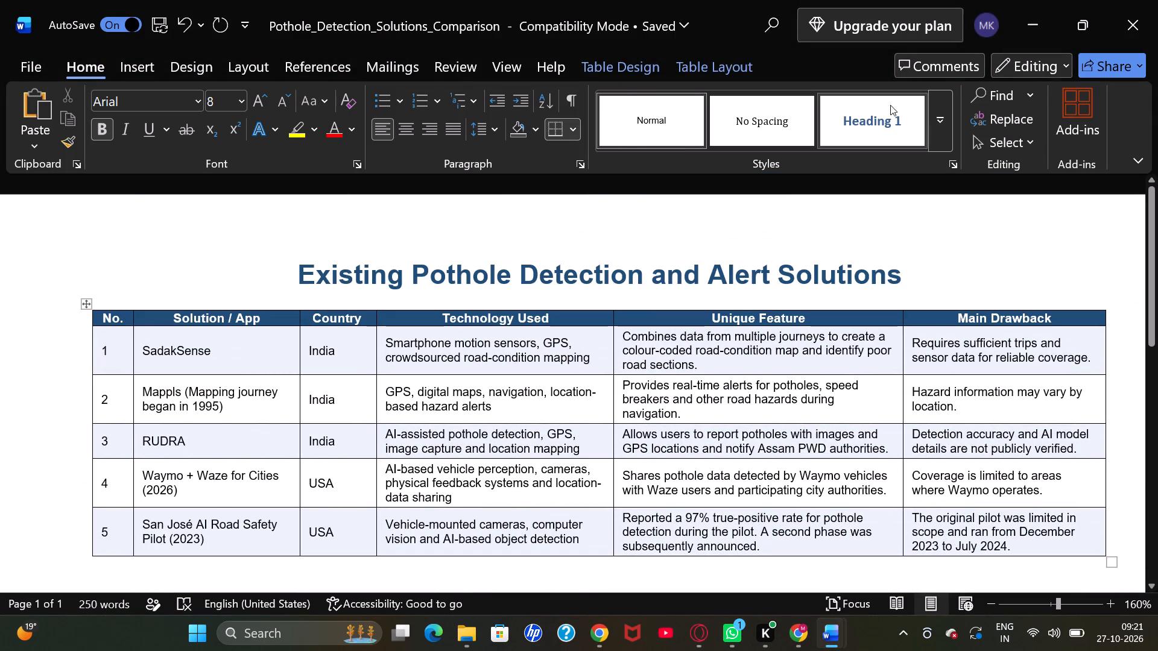
Open the sharing invitation for the document.
left_click(1042, 58)
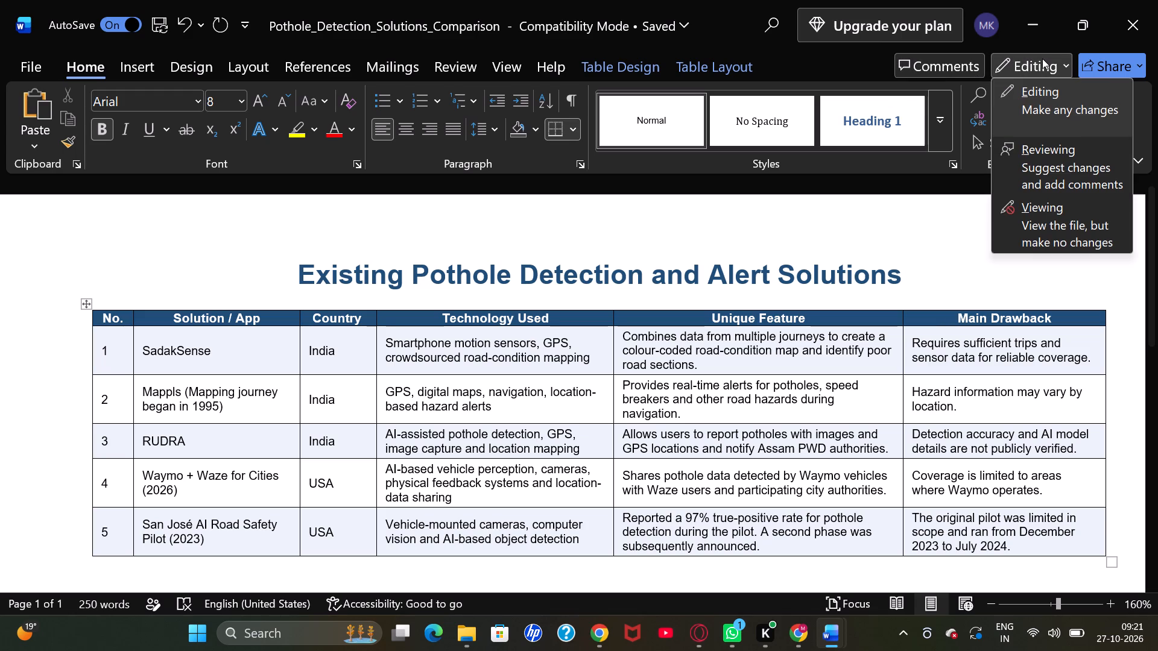
left_click(1119, 64)
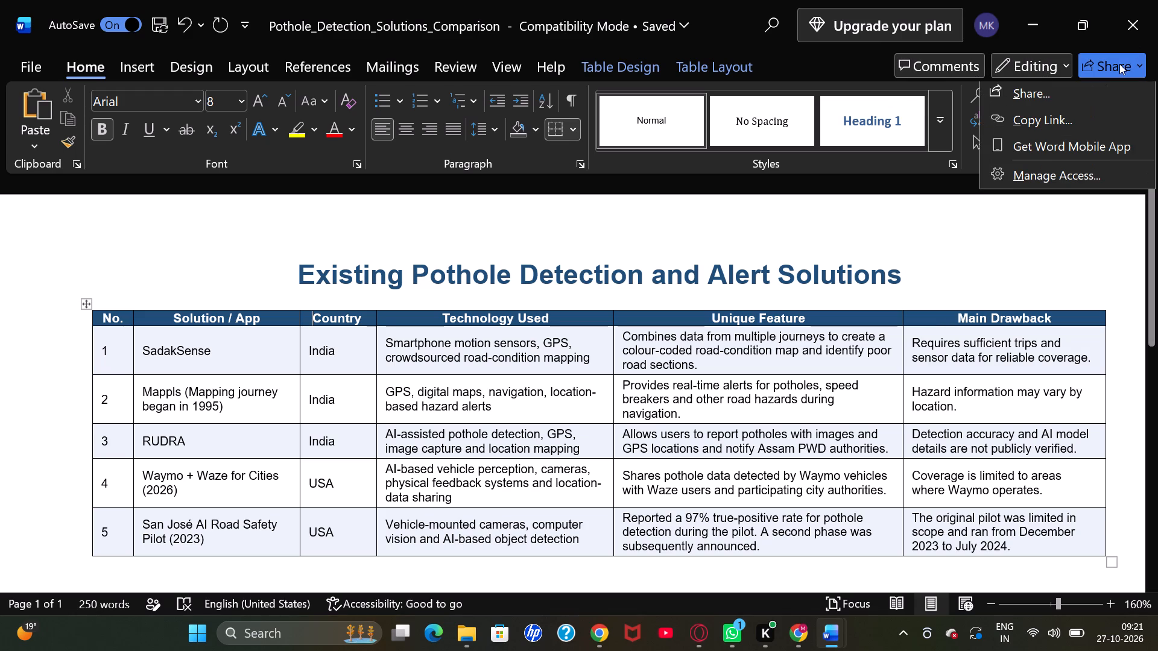
left_click(1063, 105)
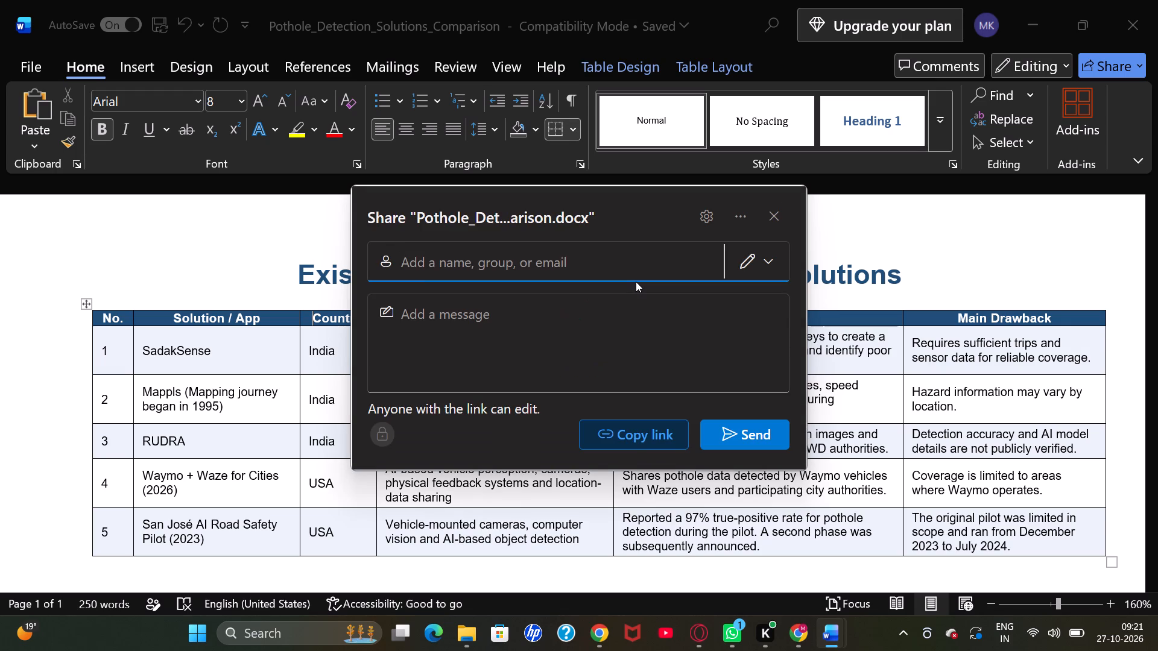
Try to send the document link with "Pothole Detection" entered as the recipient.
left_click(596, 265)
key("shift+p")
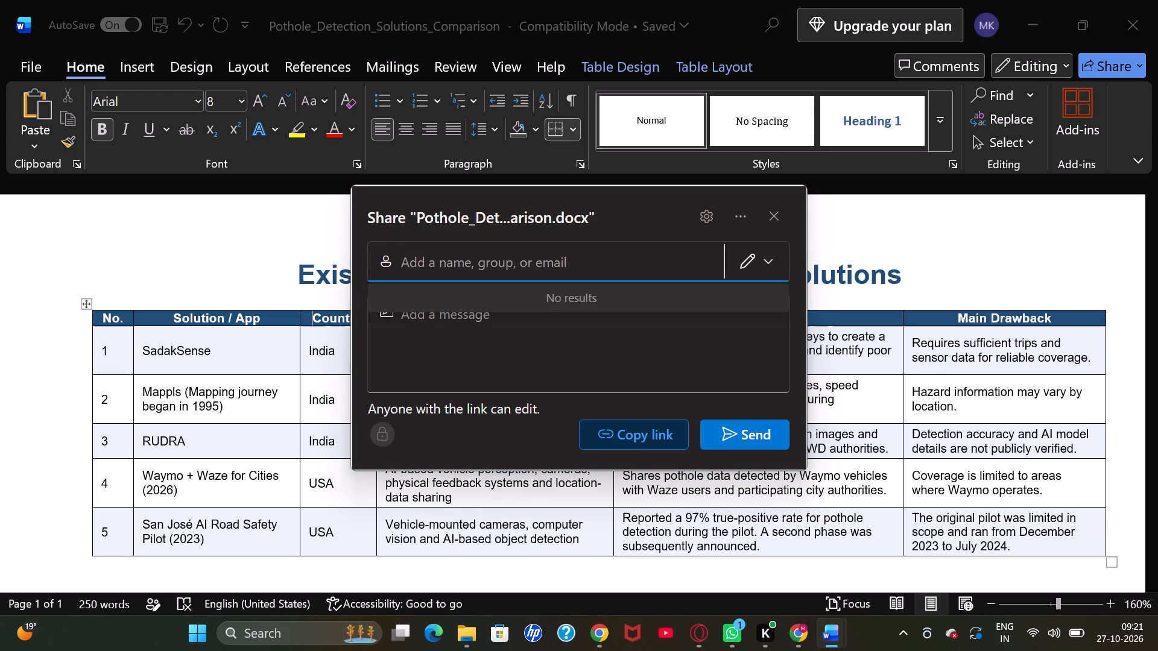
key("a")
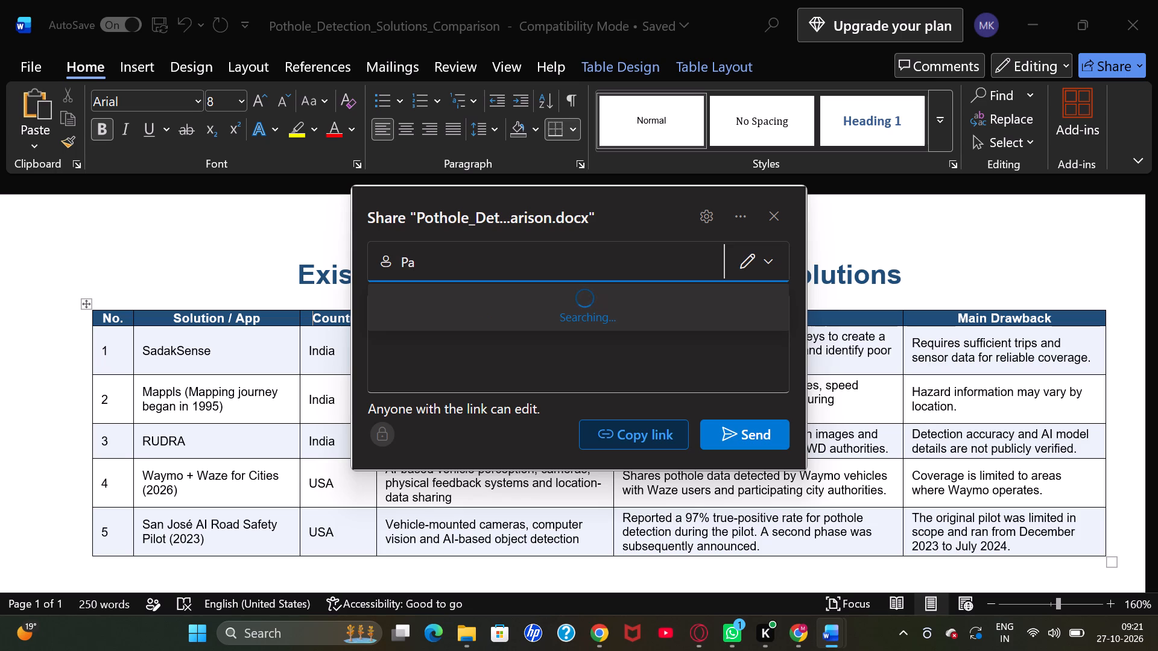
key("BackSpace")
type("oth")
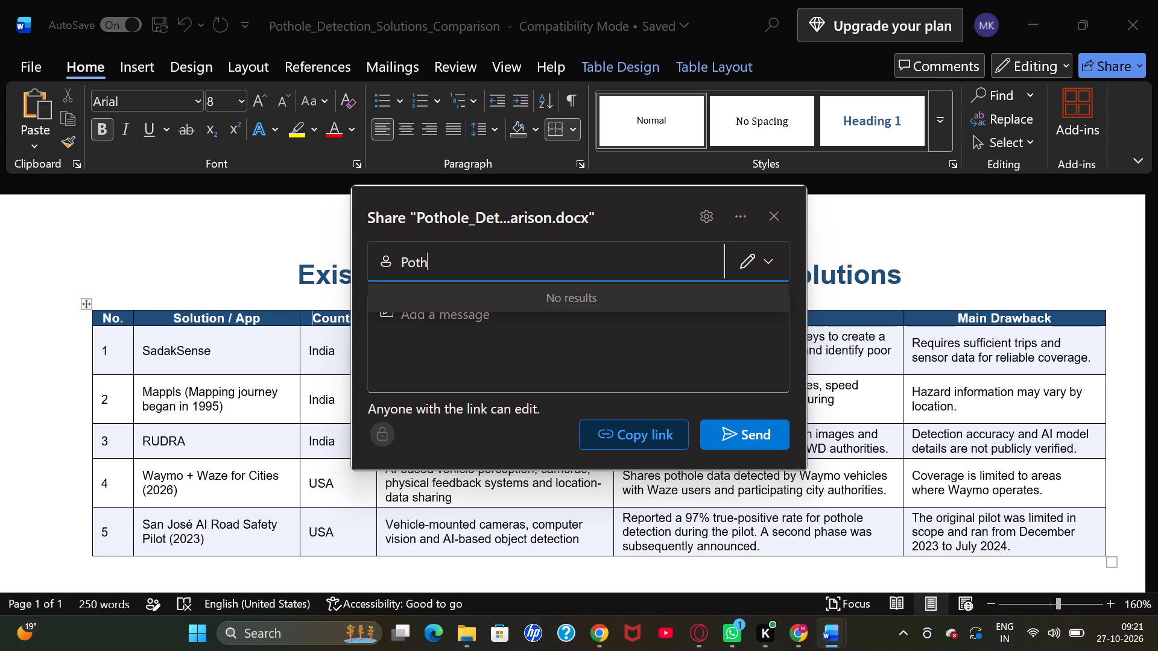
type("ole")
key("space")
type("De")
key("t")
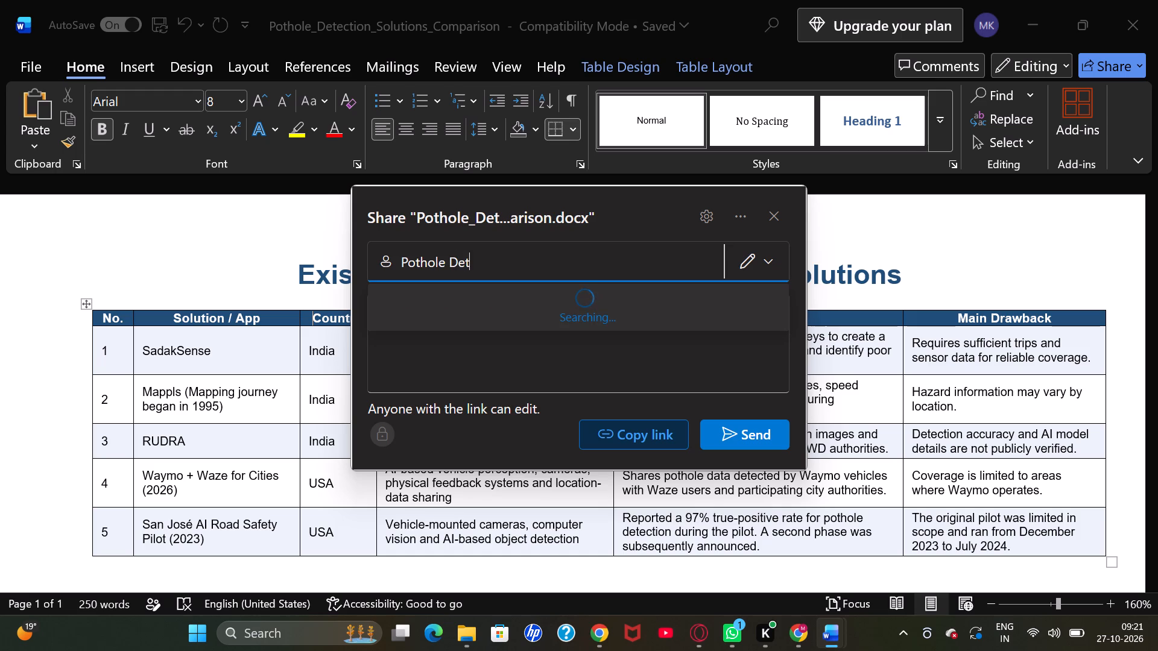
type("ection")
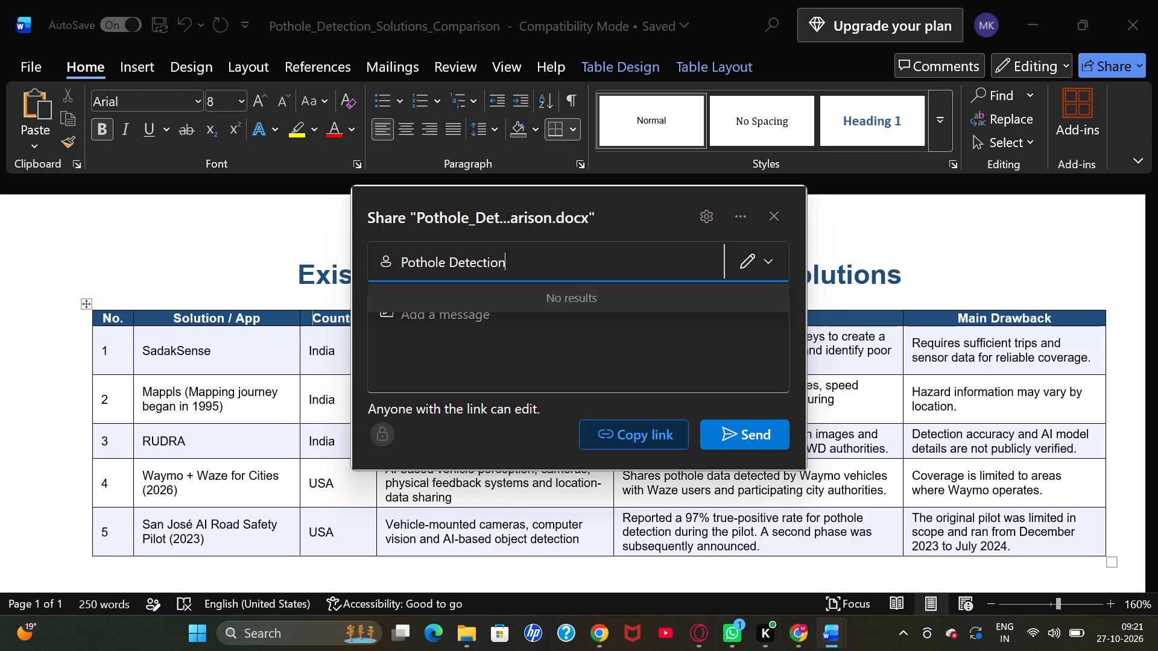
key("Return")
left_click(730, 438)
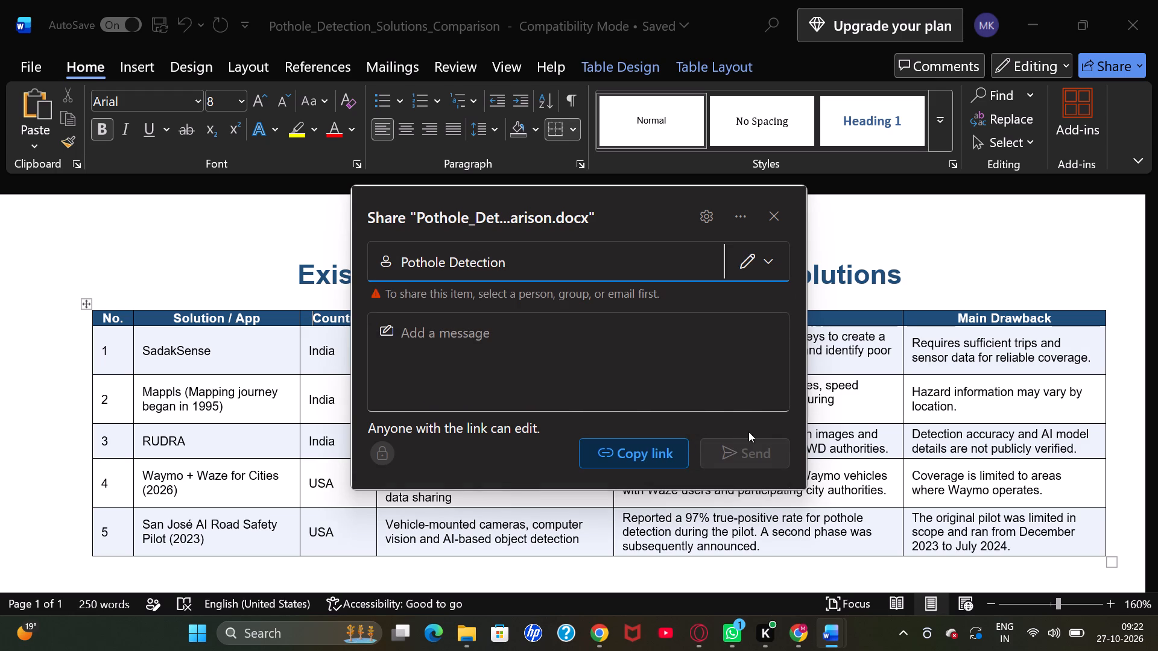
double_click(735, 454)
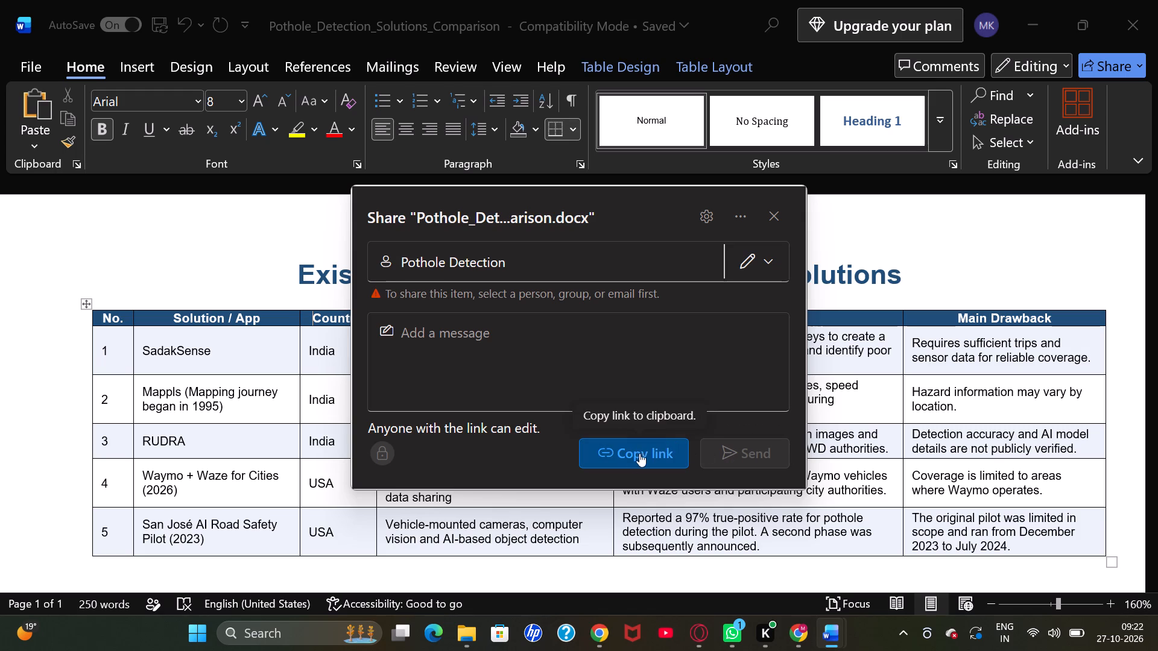
Add the message "a" to the sharing invitation and choose the Can edit permission.
left_click(457, 348)
key("h")
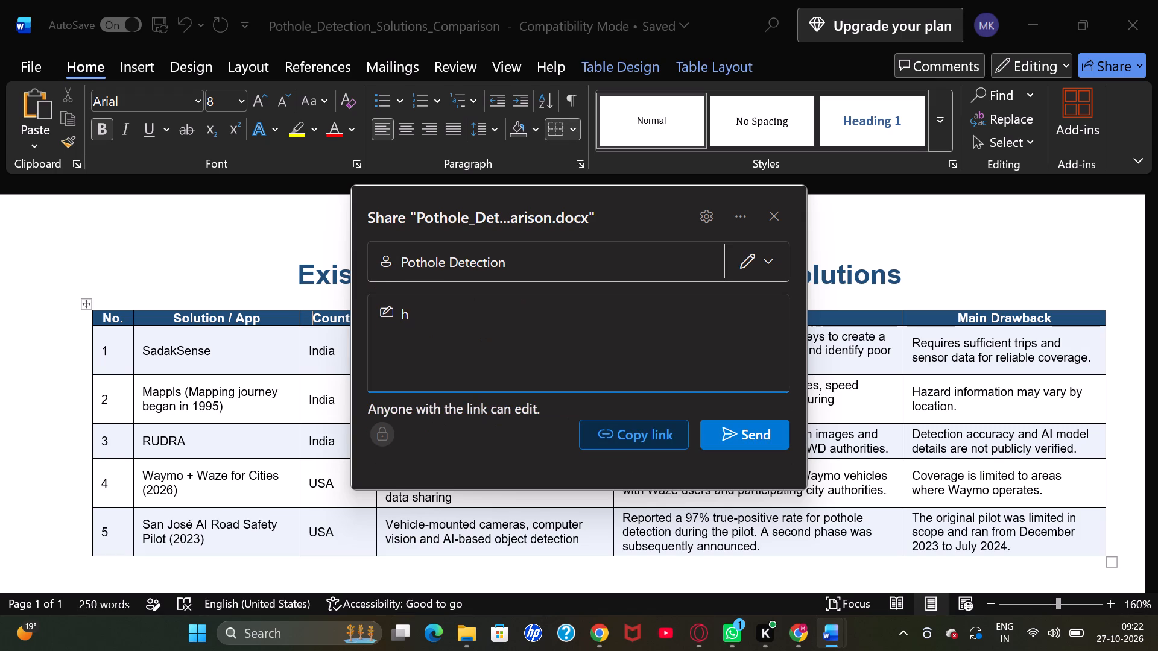
key("BackSpace")
key("a")
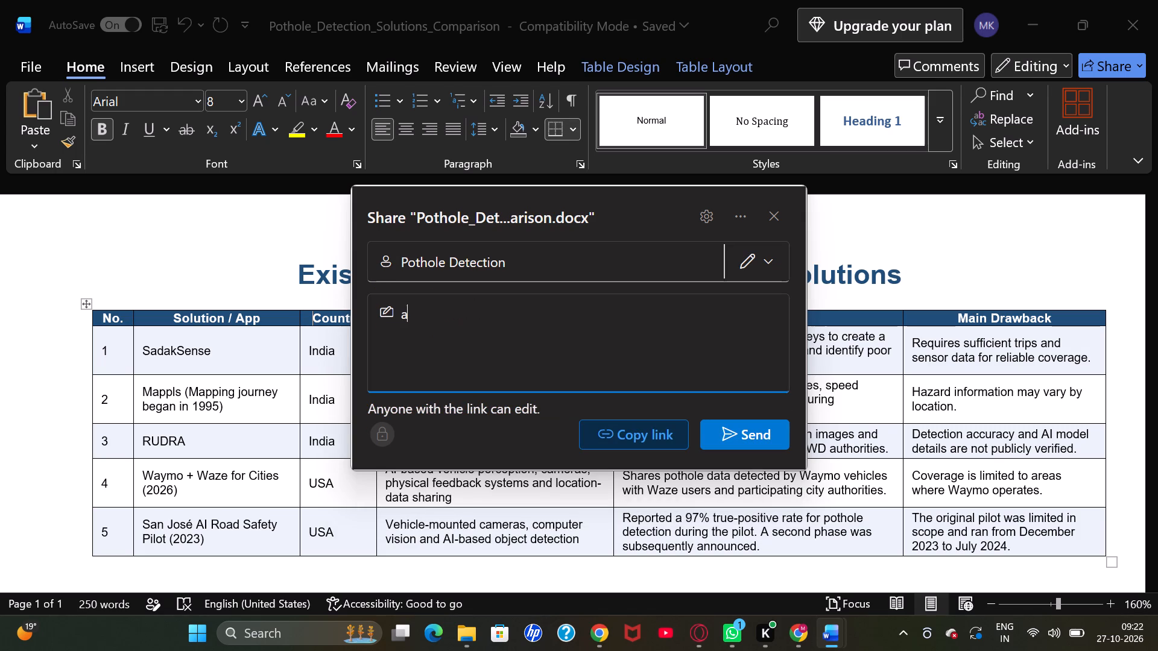
left_click(744, 433)
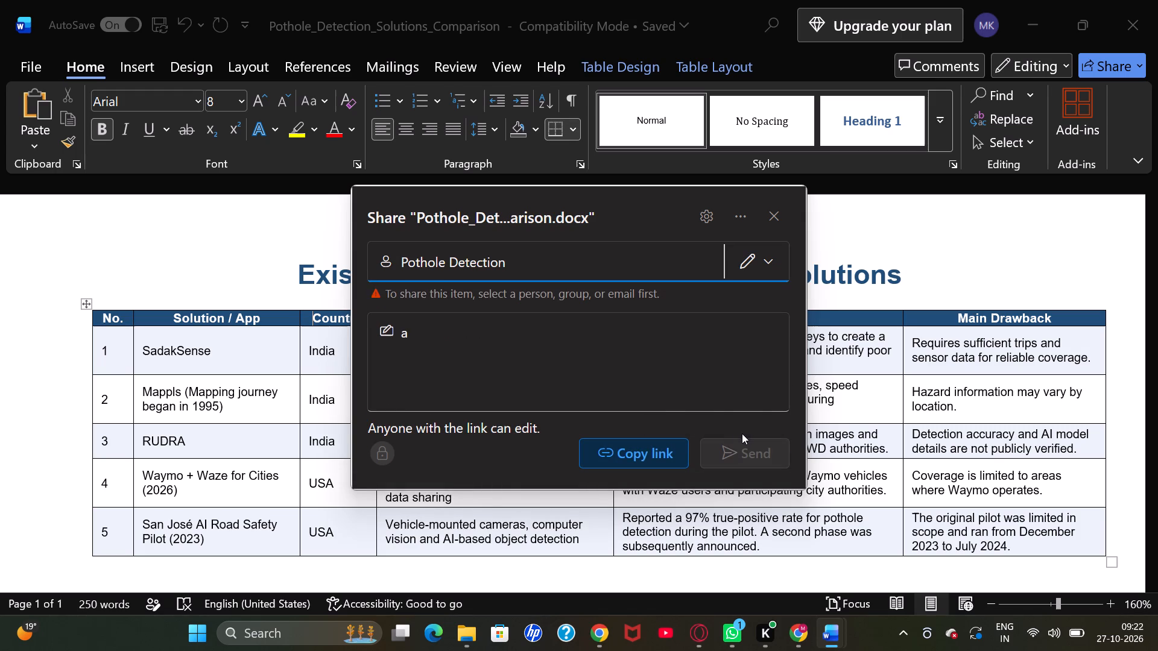
left_click(764, 261)
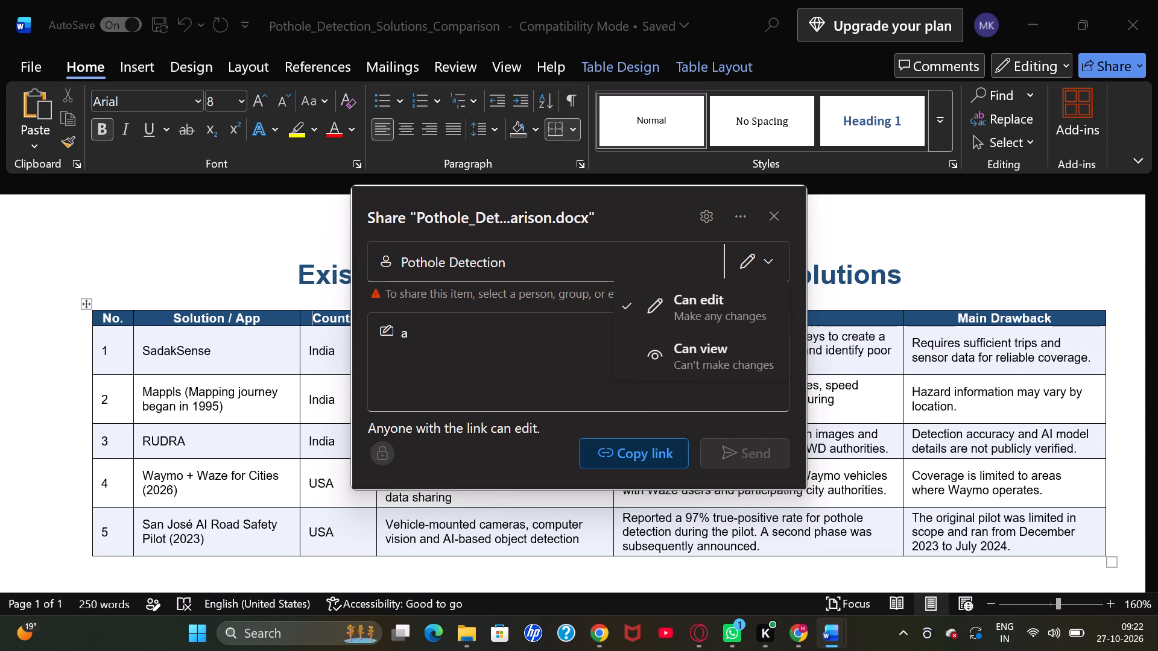
left_click(685, 313)
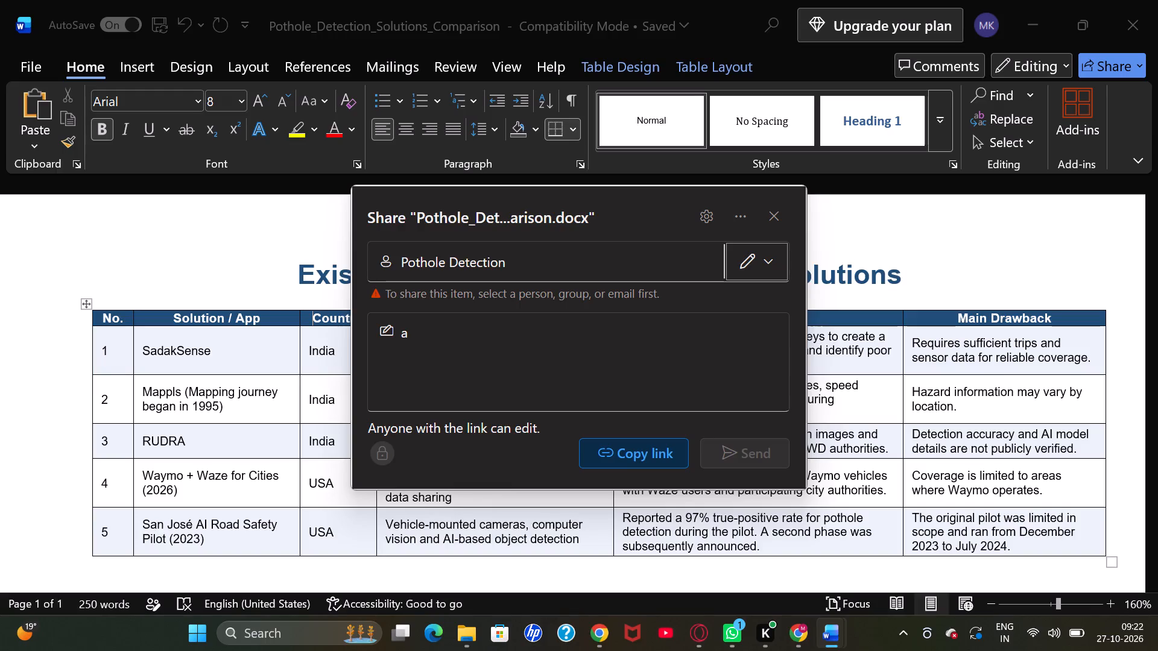
Replace the recipient entry with the suggested contact found by "manm" and send the document link.
left_click(513, 254)
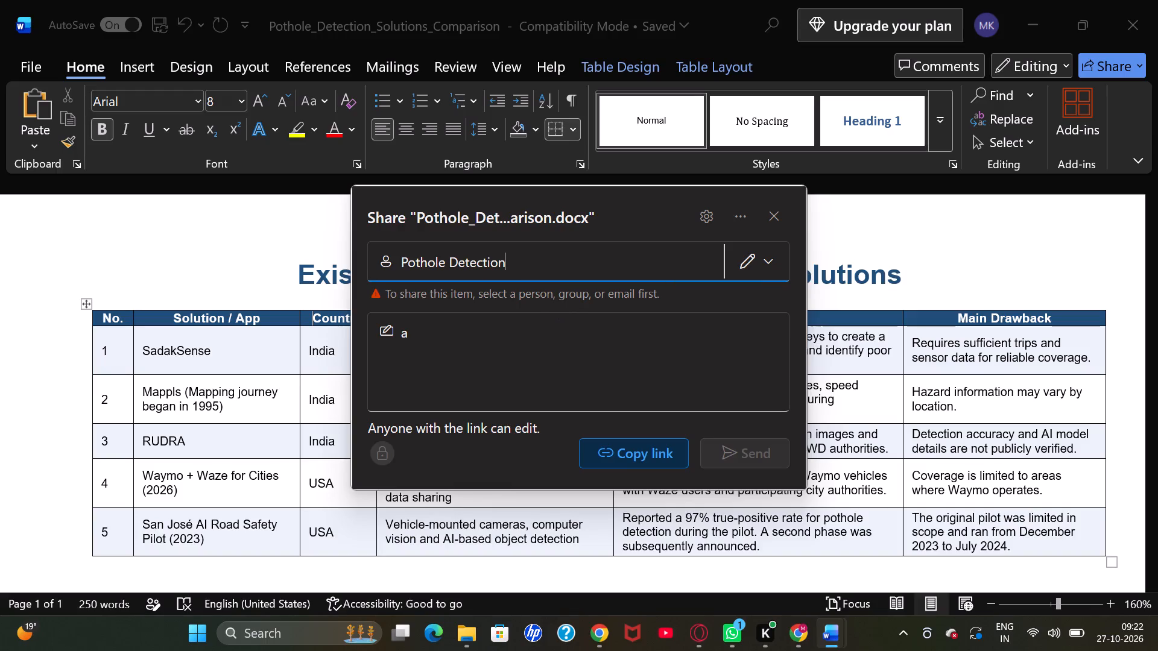
key("BackSpace")
key("BackSpace")
key("BackSpace")
key("BackSpace")
key("BackSpace")
key("BackSpace")
key("BackSpace")
key("BackSpace")
key("BackSpace")
key("BackSpace")
key("BackSpace")
key("BackSpace")
key("BackSpace")
key("BackSpace")
key("BackSpace")
key("BackSpace")
key("BackSpace")
key("BackSpace")
key("BackSpace")
key("BackSpace")
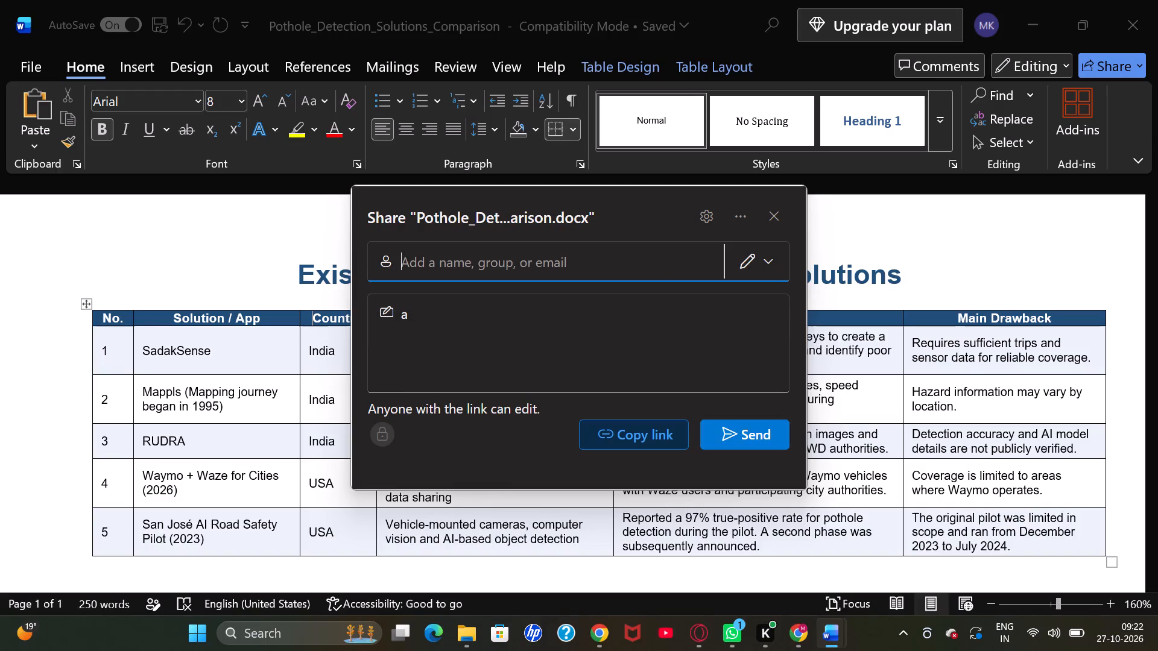
type("manm")
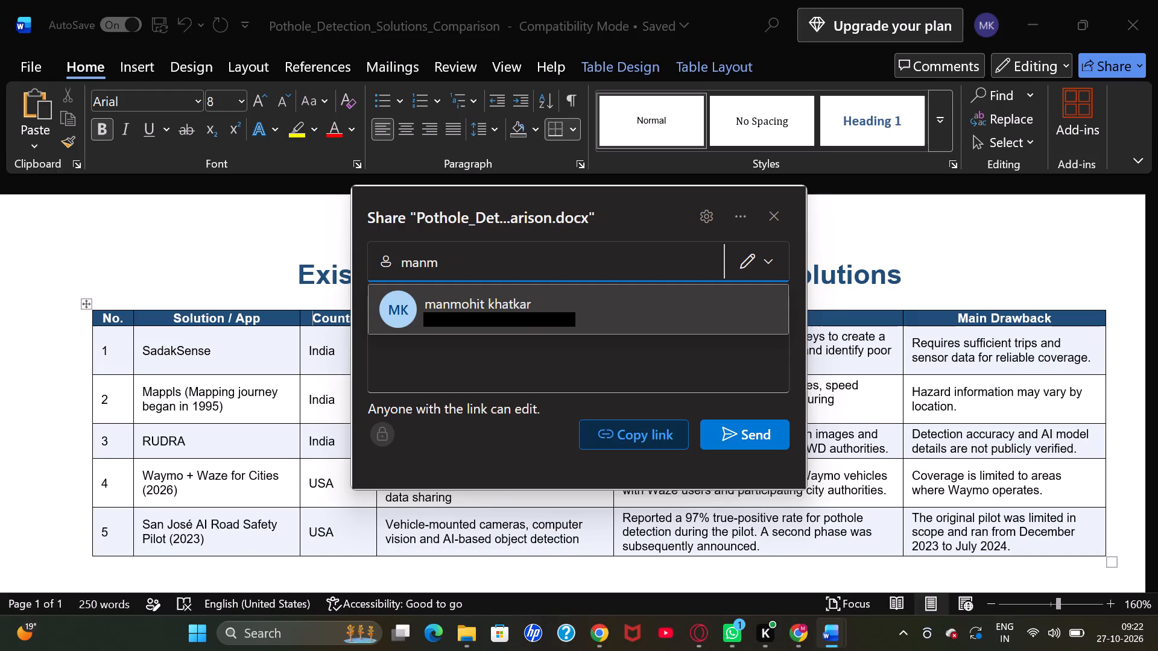
left_click(519, 327)
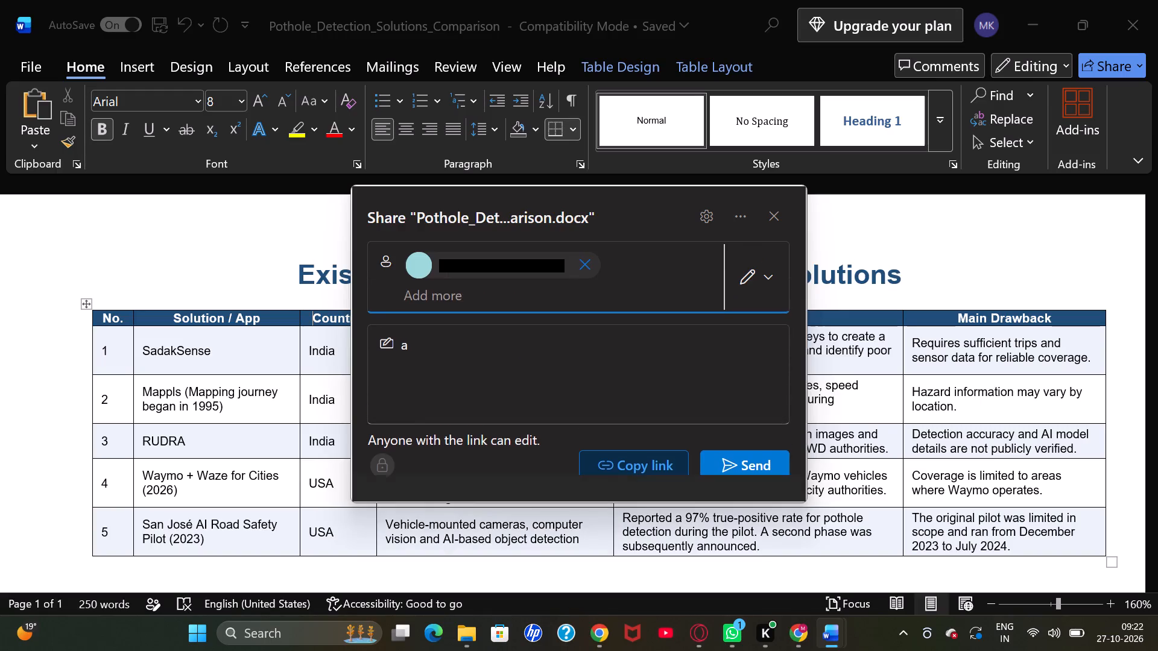
left_click(753, 468)
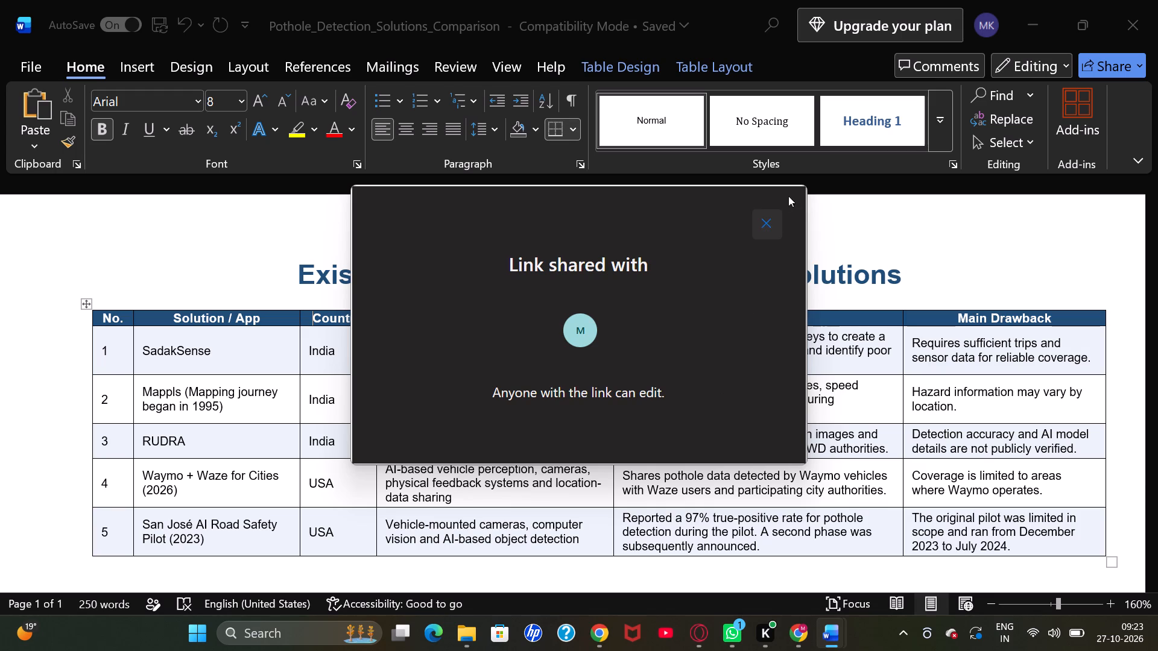
left_click(767, 219)
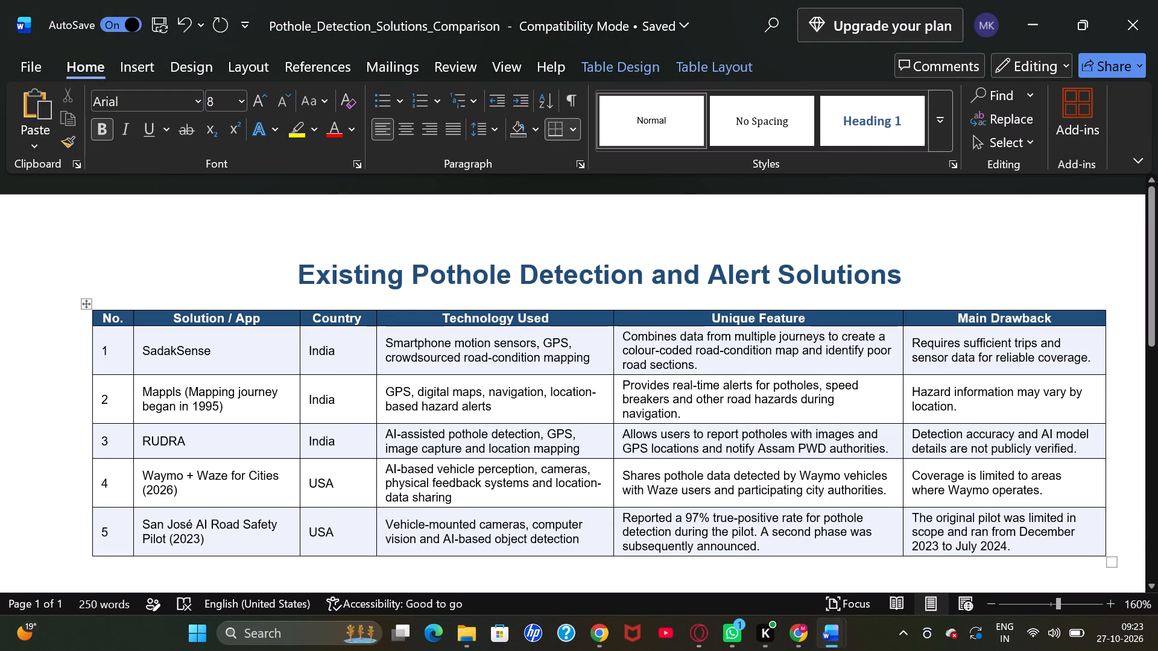
Delete the entire U.S. DOT ITS Knowledge Resources pilot report entry, including its bullet and link, from the end of the Sources list.
scroll(826, 224, "down", 2)
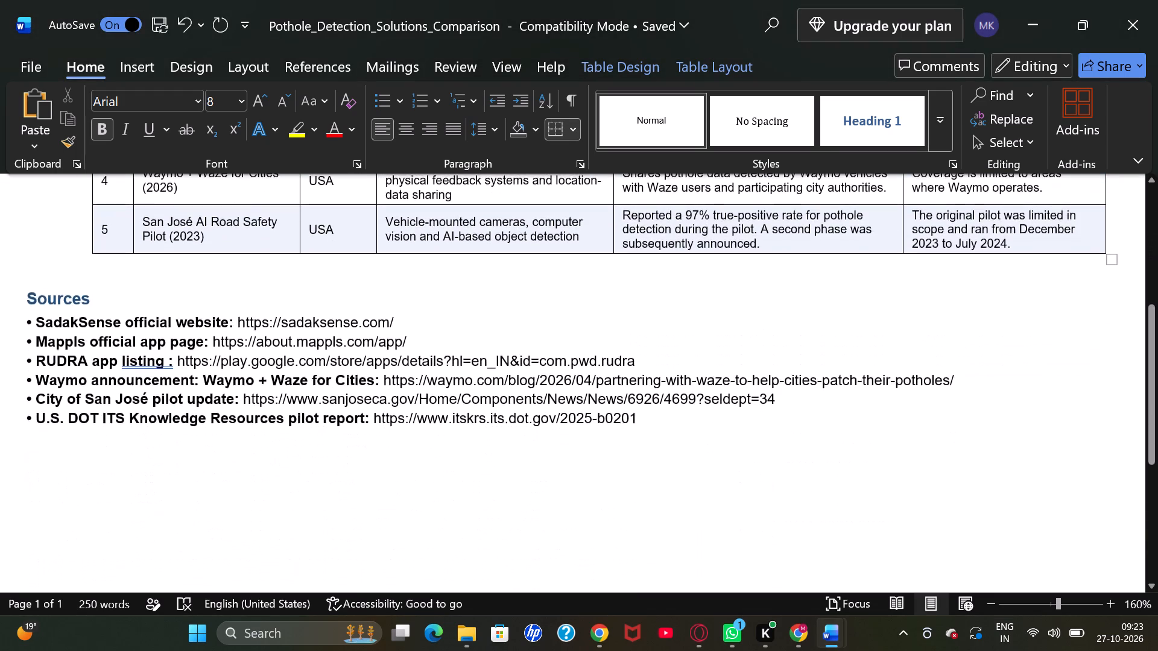
scroll(826, 224, "down", 1)
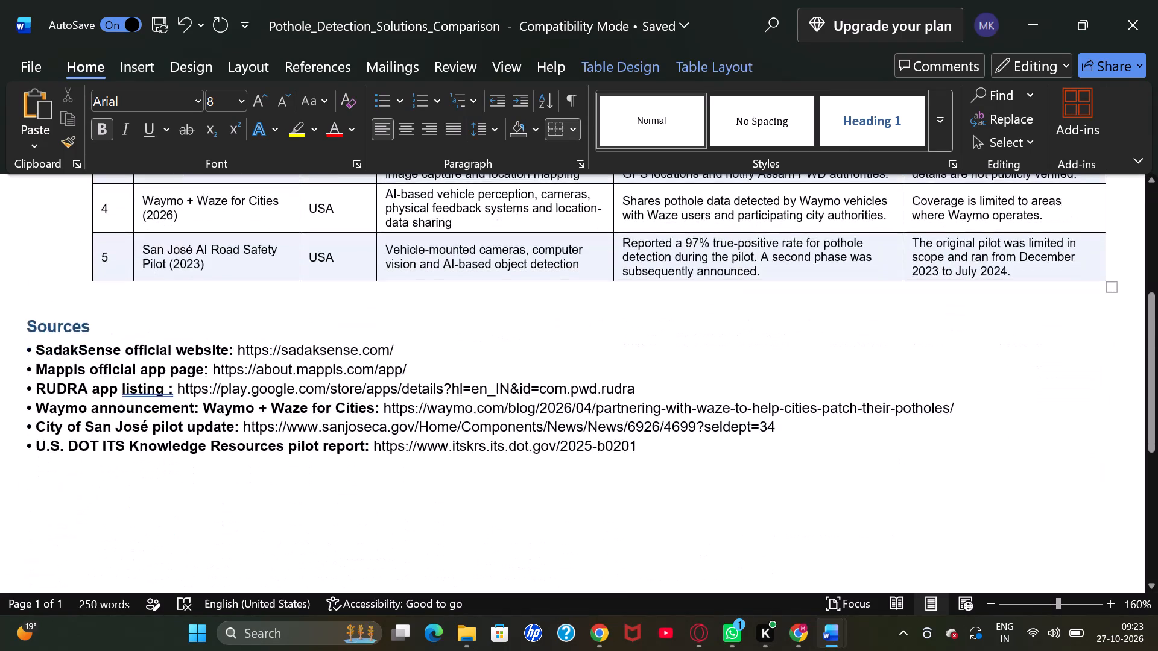
scroll(826, 224, "down", 1)
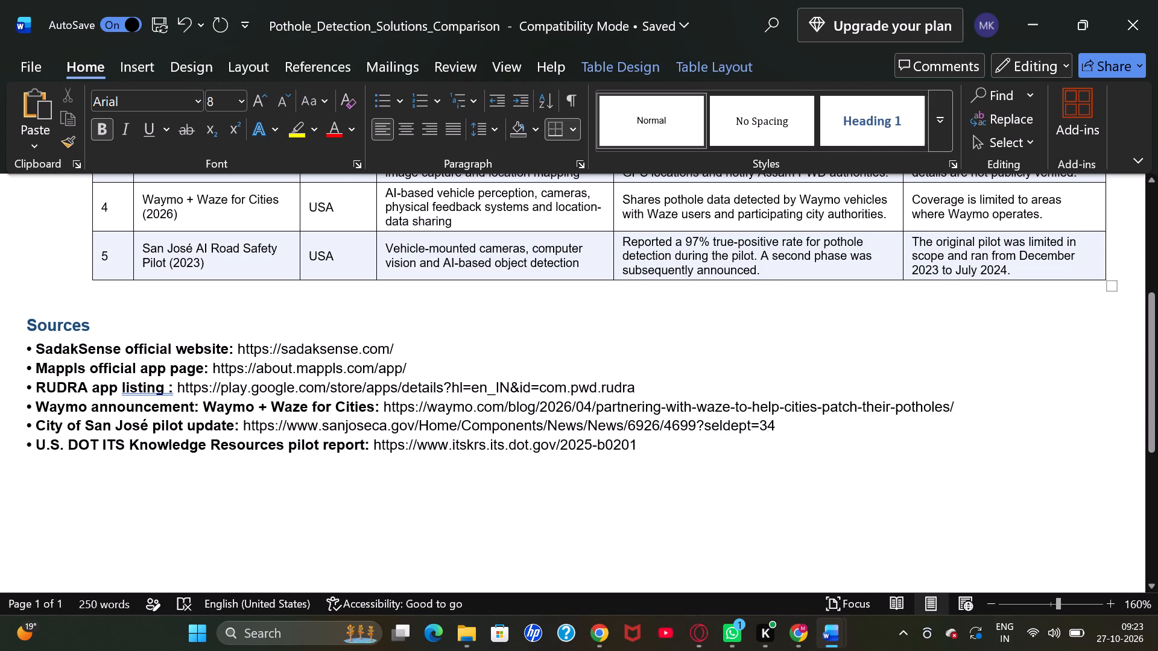
left_click(638, 444)
key("BackSpace")
key("BackSpace")
key("BackSpace")
key("BackSpace")
key("BackSpace")
key("BackSpace")
key("BackSpace")
key("BackSpace")
key("BackSpace")
key("BackSpace")
key("BackSpace")
key("BackSpace")
key("BackSpace")
key("BackSpace")
key("BackSpace")
key("BackSpace")
key("BackSpace")
key("BackSpace")
key("BackSpace")
key("BackSpace")
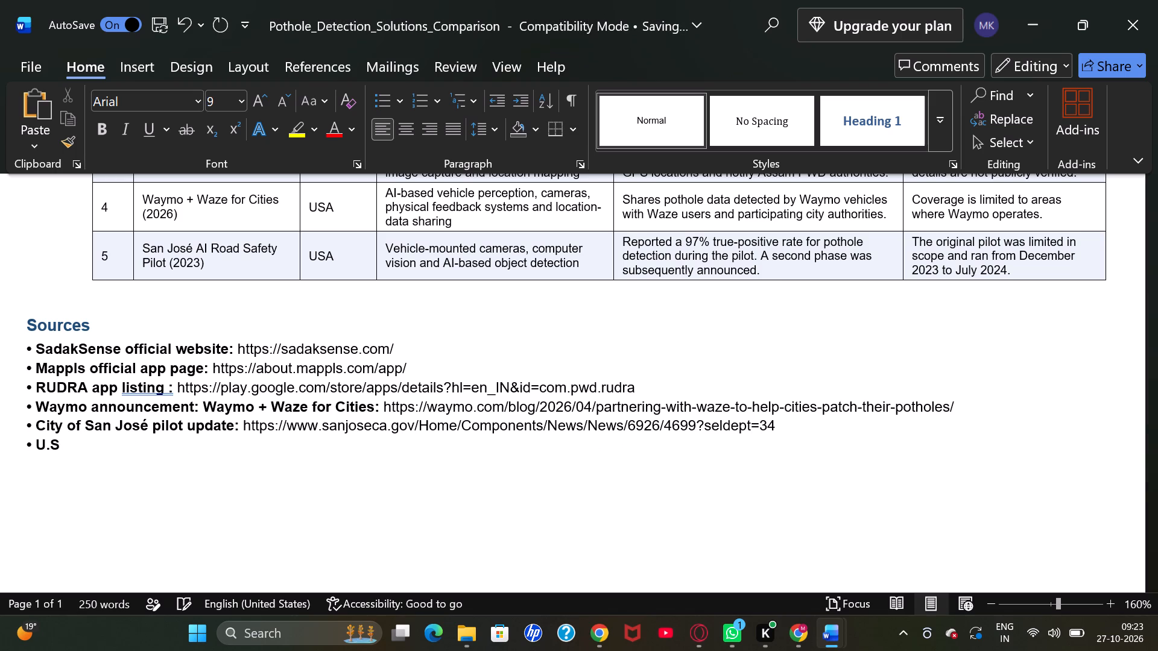
key("BackSpace")
key("BackSpace")
key("BackSpace")
key("BackSpace")
key("BackSpace")
key("BackSpace")
Save the edited Pothole_Detection_Solutions_Comparison document.
scroll(803, 350, "up", 11)
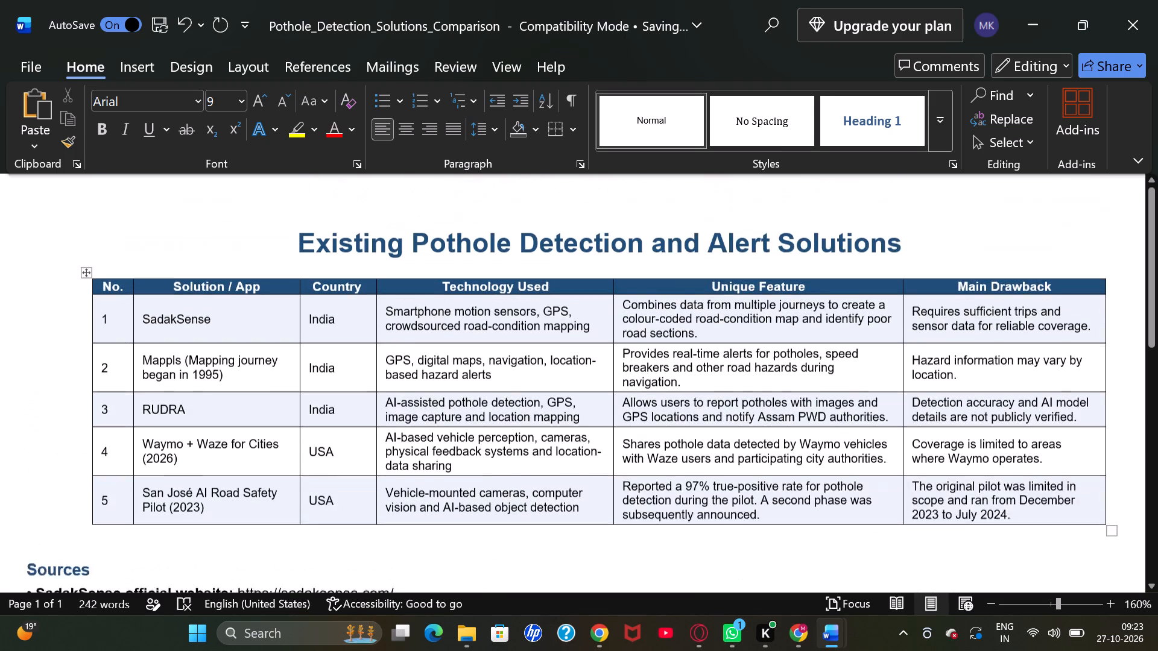
left_click(1142, 160)
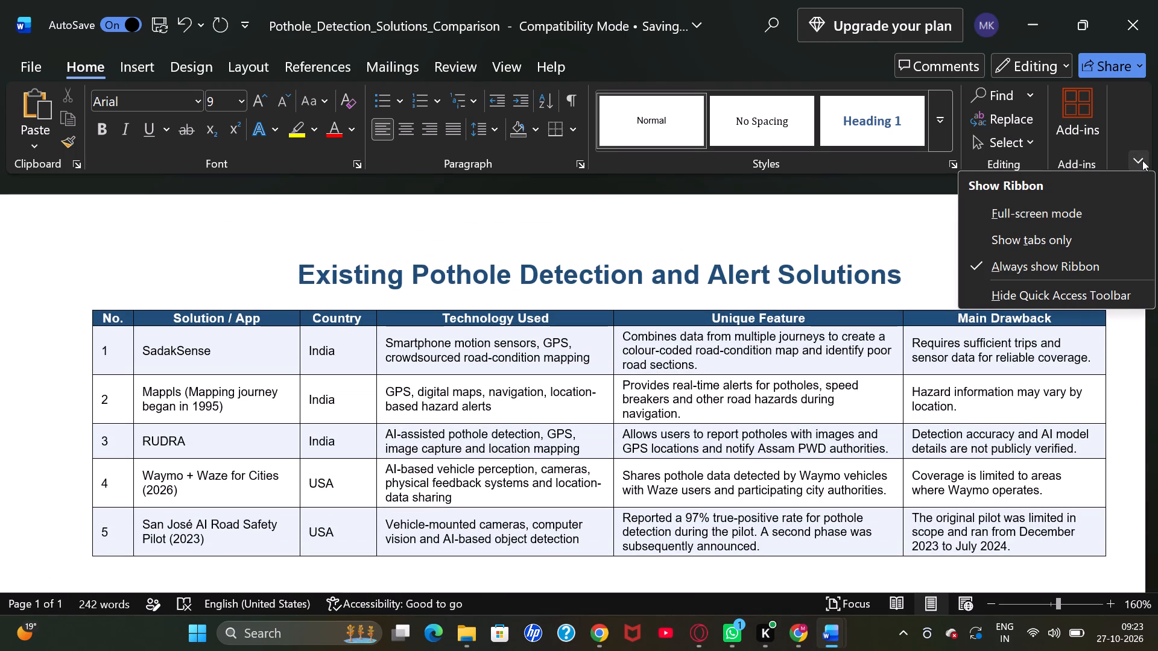
left_click(1142, 160)
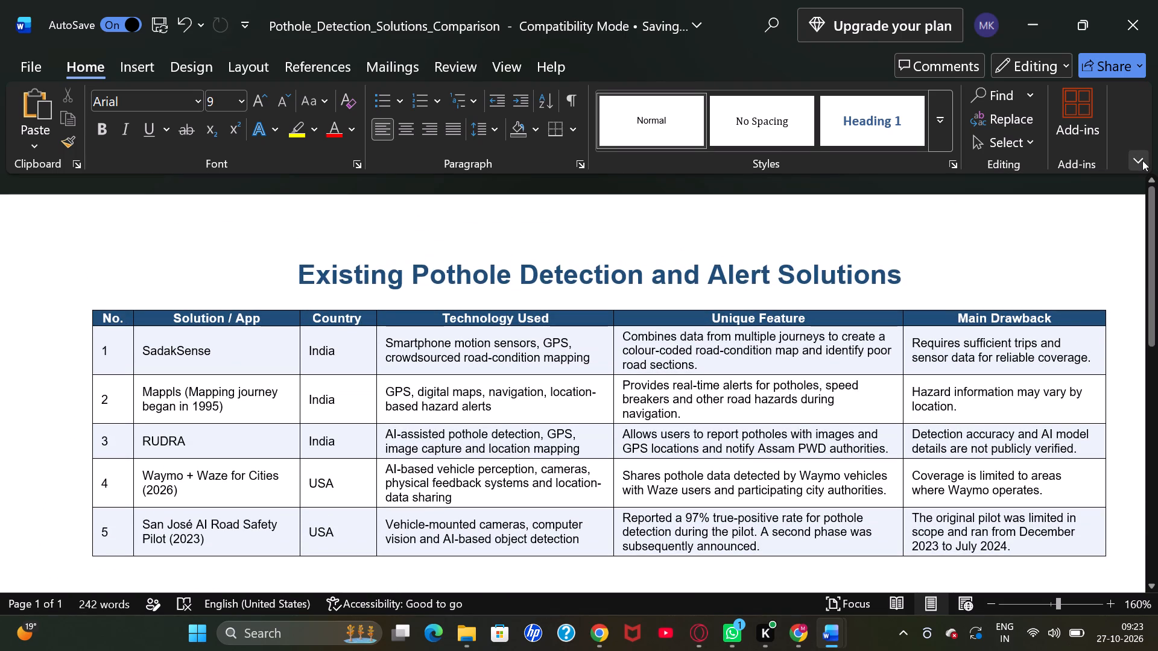
left_click(162, 25)
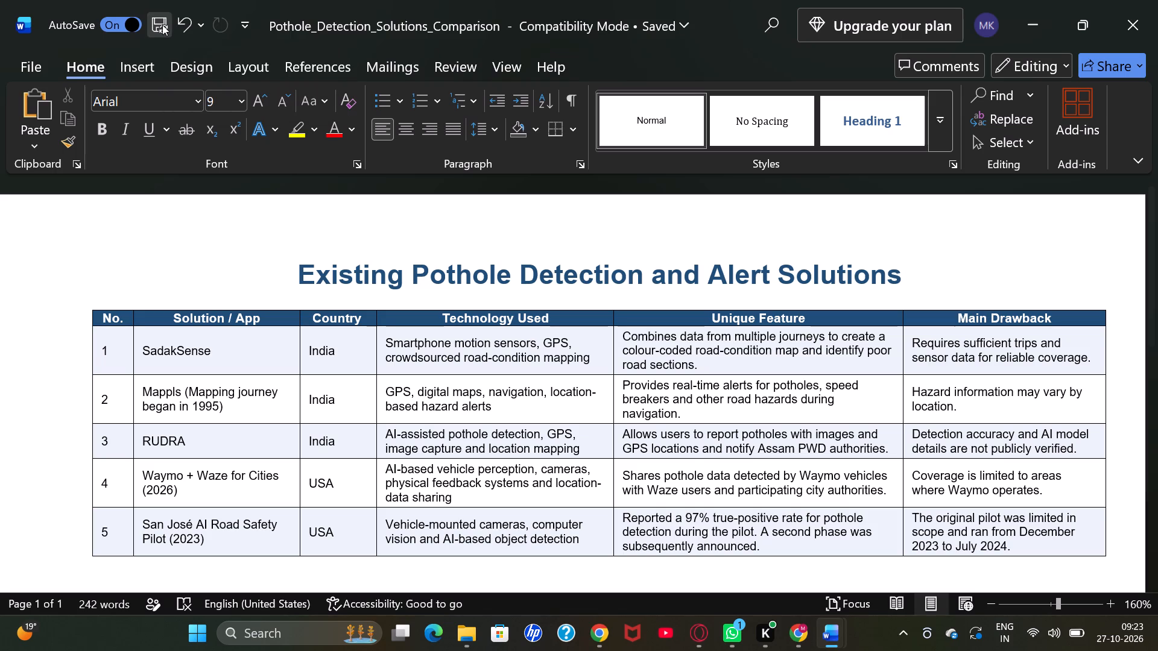
left_click(155, 23)
Open the Downloads copy of Pothole_Detection_Solutions_Comparison from the recent documents, examine its table and sources, and close it.
left_click(194, 626)
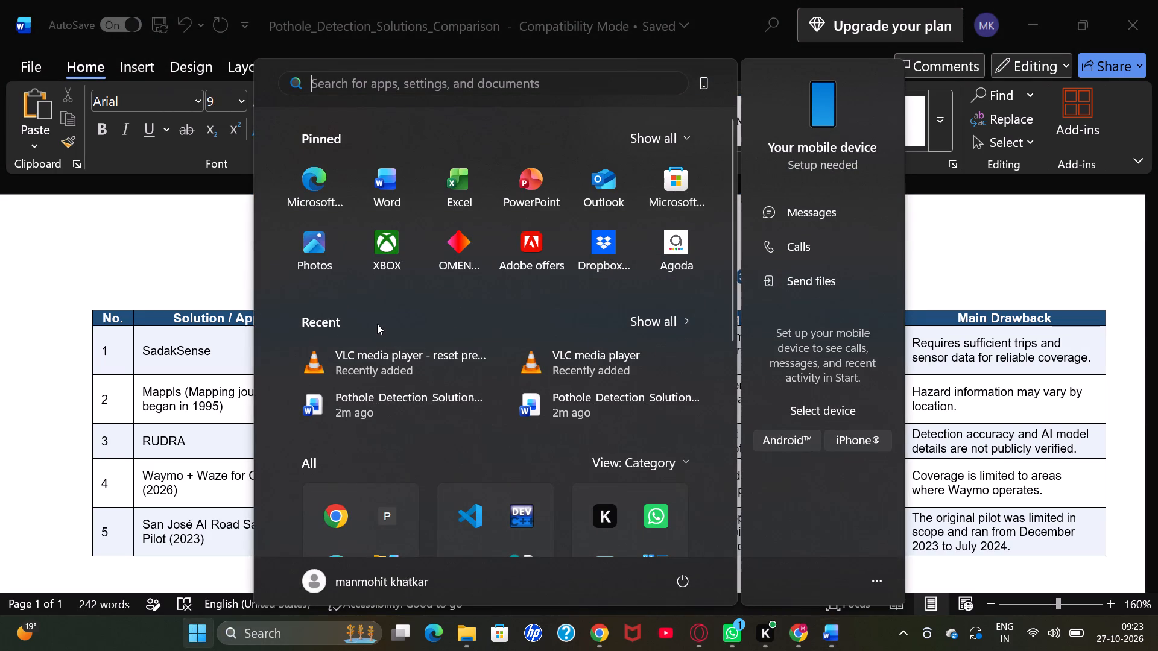
left_click(389, 180)
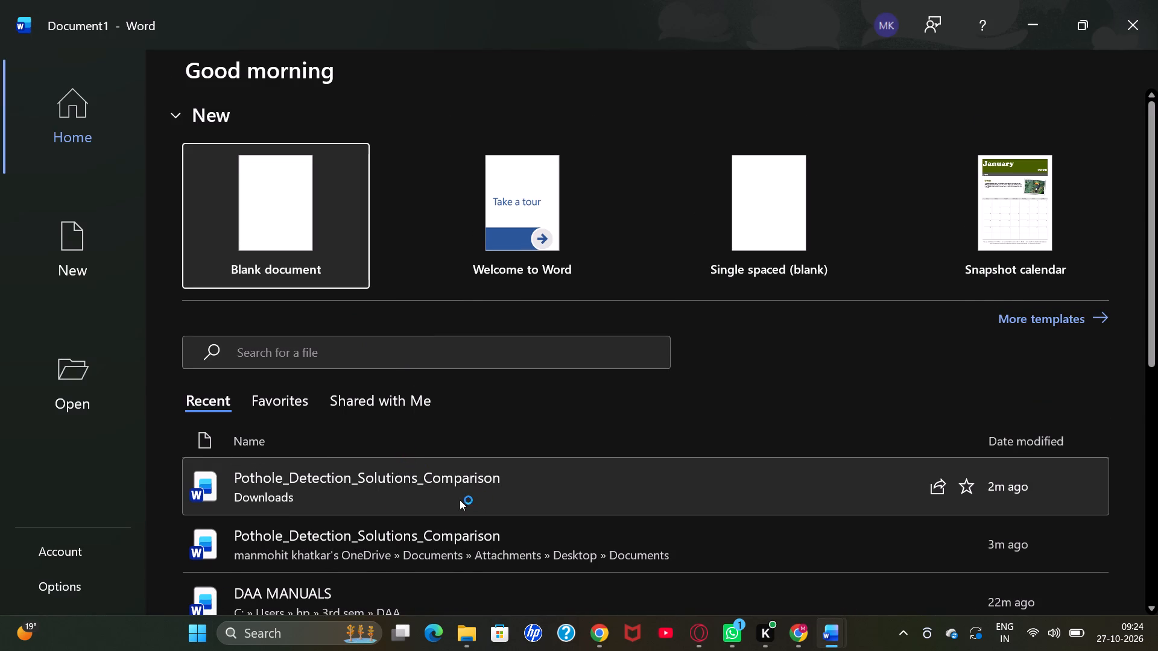
double_click(492, 491)
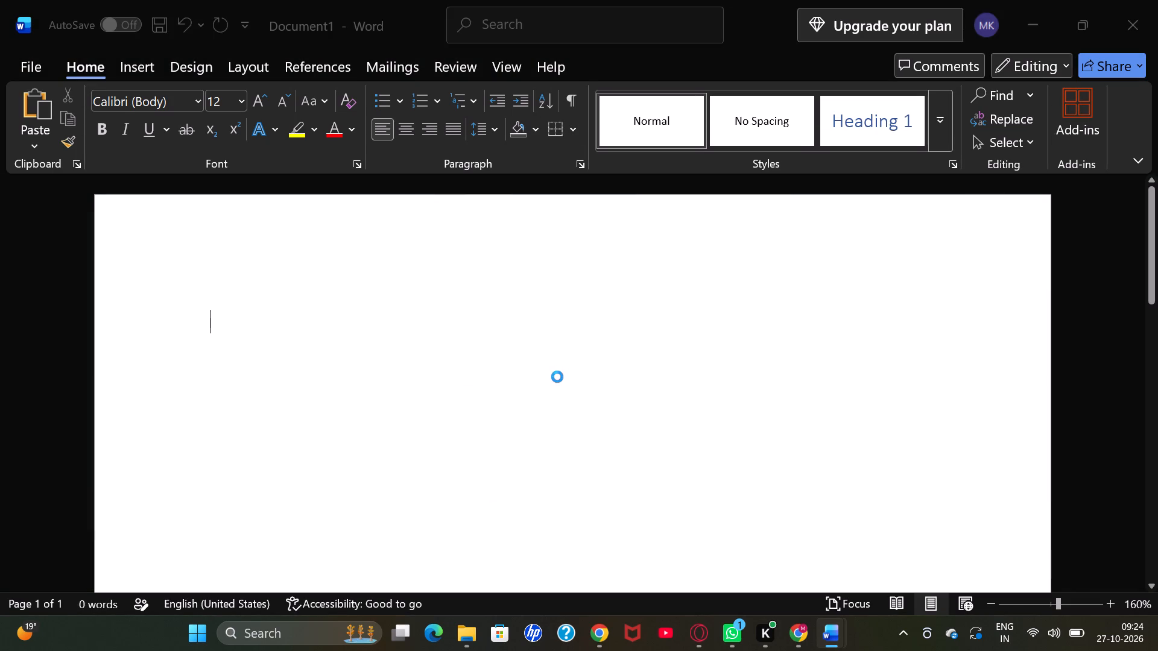
scroll(573, 343, "down", 3)
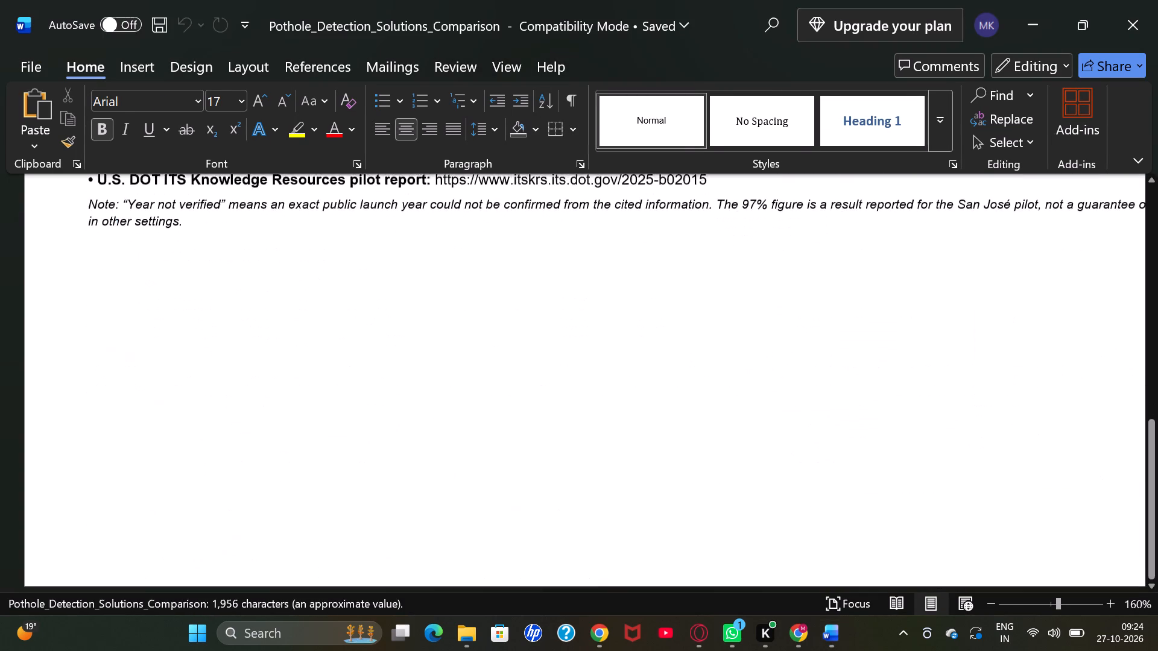
scroll(573, 343, "up", 1)
scroll(573, 343, "down", 1)
scroll(573, 343, "up", 3)
left_click(1127, 8)
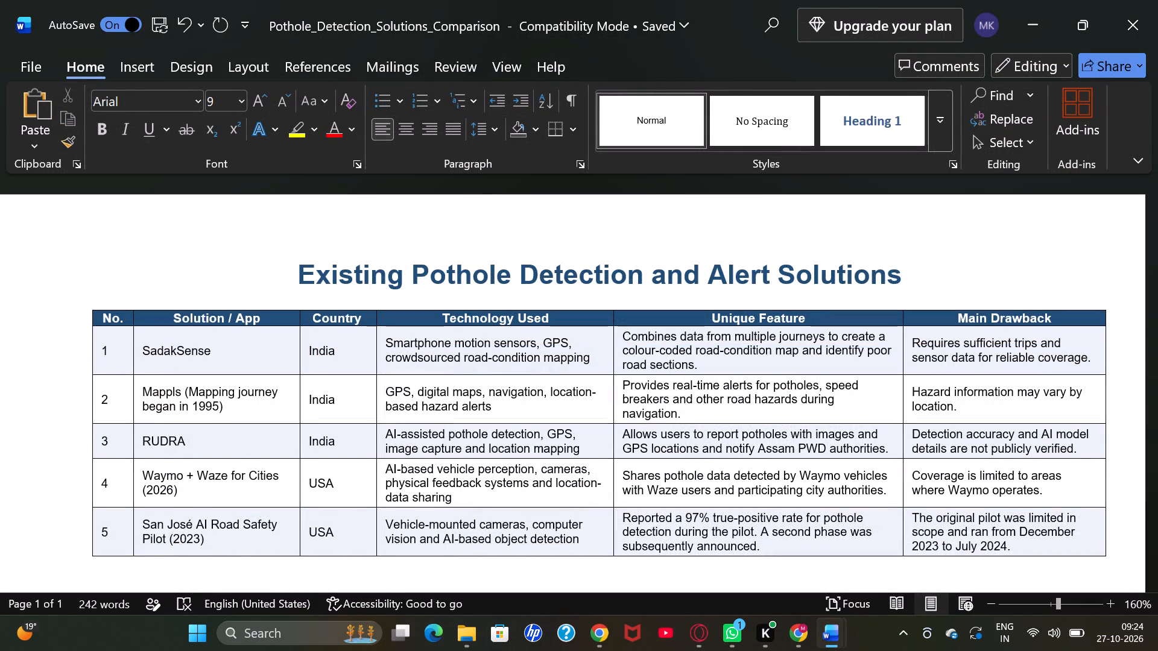
Start another Word window and bring up its list of recent documents.
left_click(201, 632)
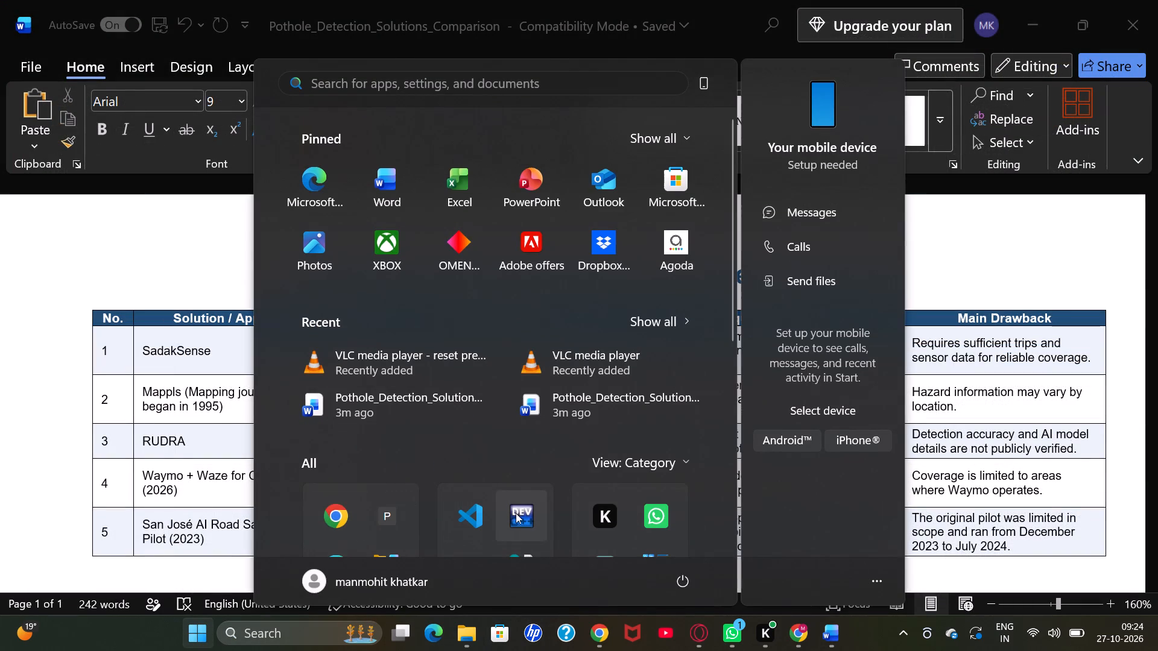
left_click(390, 181)
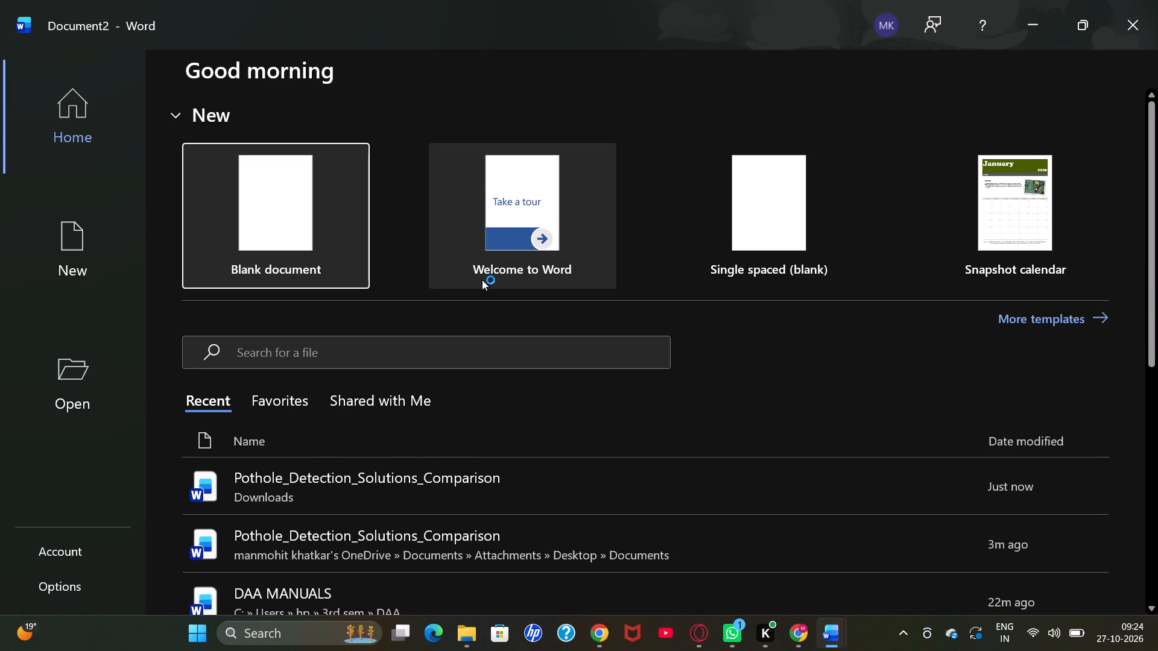
scroll(482, 280, "down", 2)
scroll(482, 280, "up", 2)
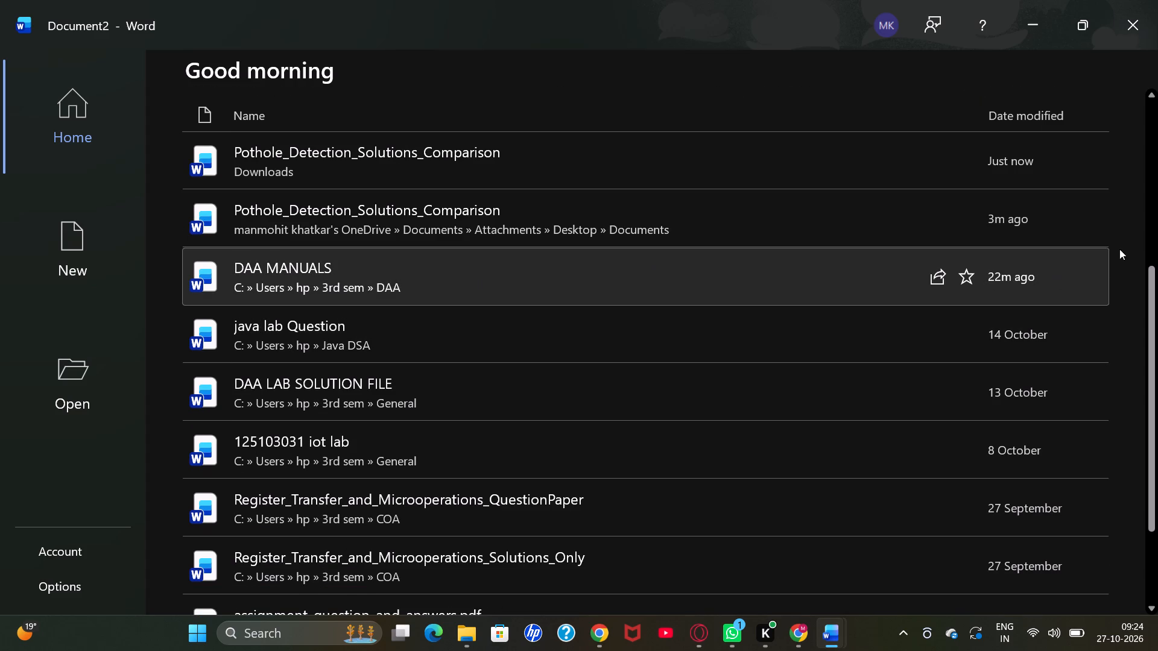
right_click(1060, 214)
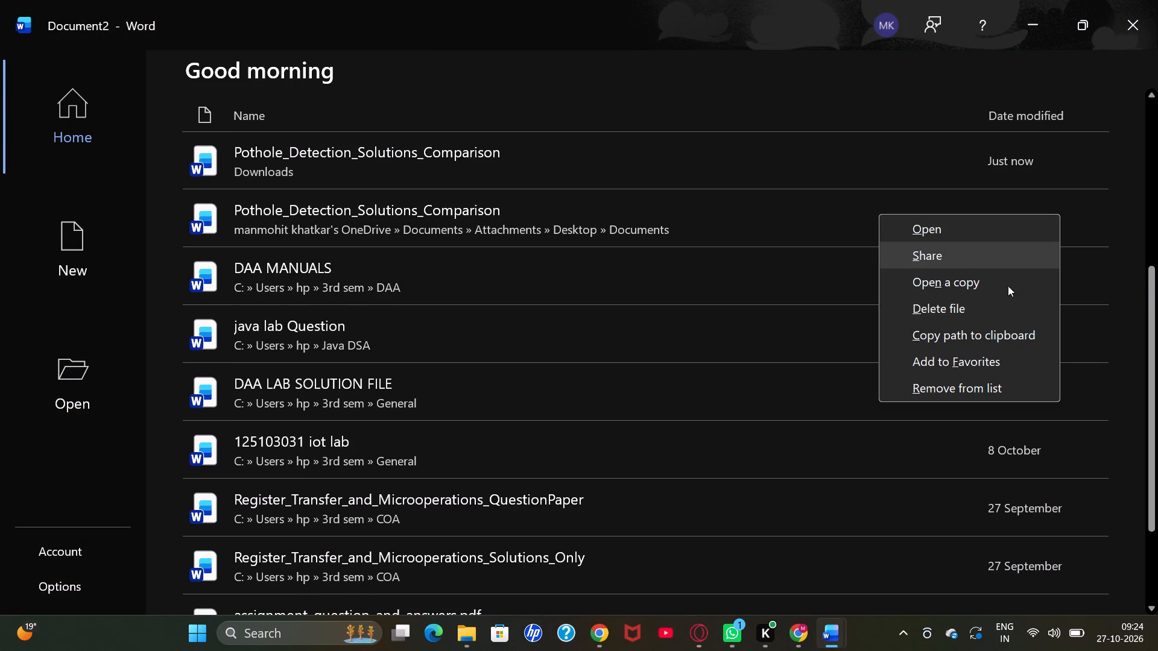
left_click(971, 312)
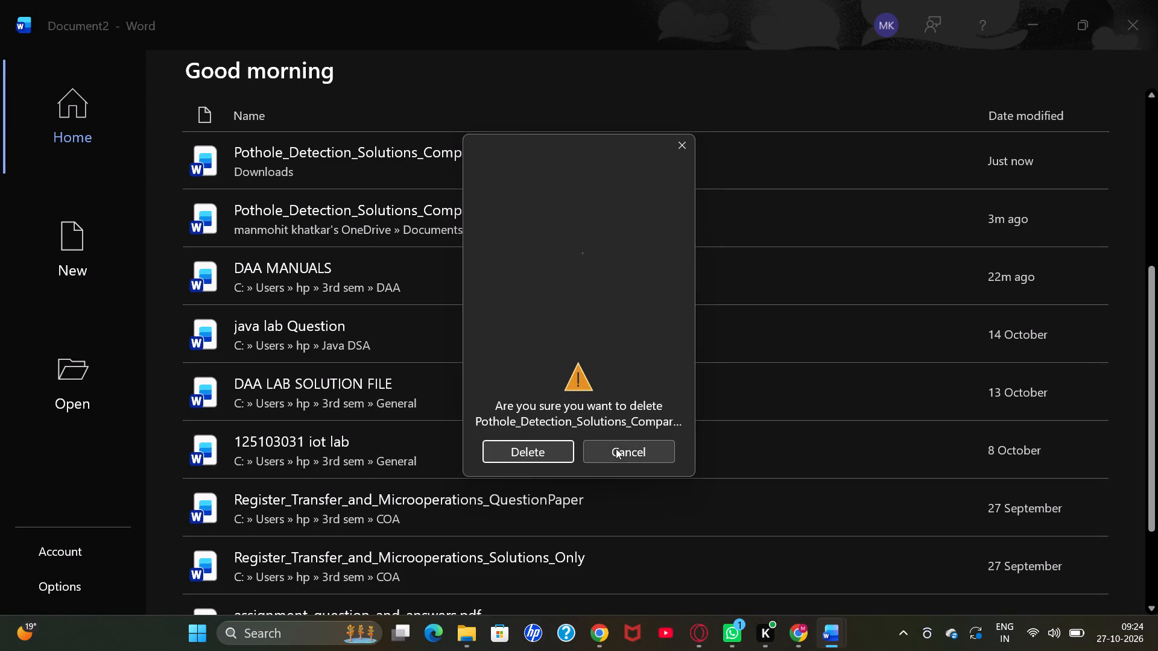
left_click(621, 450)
Open the Downloads copy of Pothole_Detection_Solutions_Comparison from the recent documents.
double_click(462, 163)
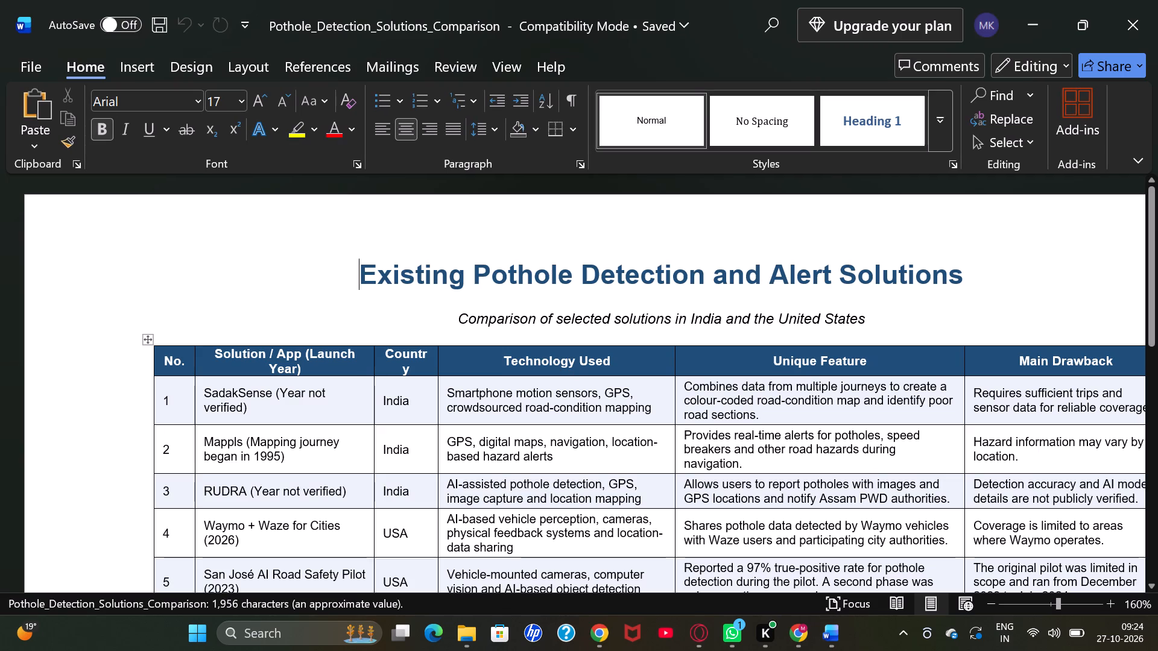
Delete the italic subtitle "Comparison of selected solutions in India and the United States" below the document title.
scroll(574, 370, "left", 1)
scroll(574, 370, "down", 1)
scroll(574, 370, "left", 2)
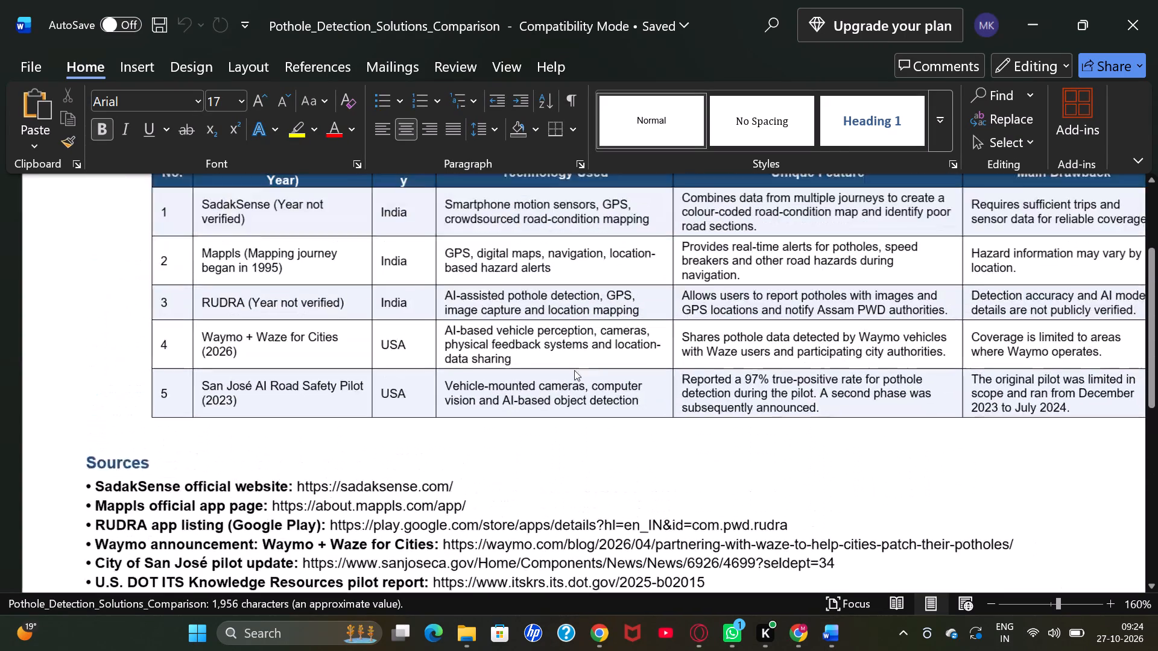
scroll(574, 370, "left", 1)
left_click(773, 206)
key("BackSpace")
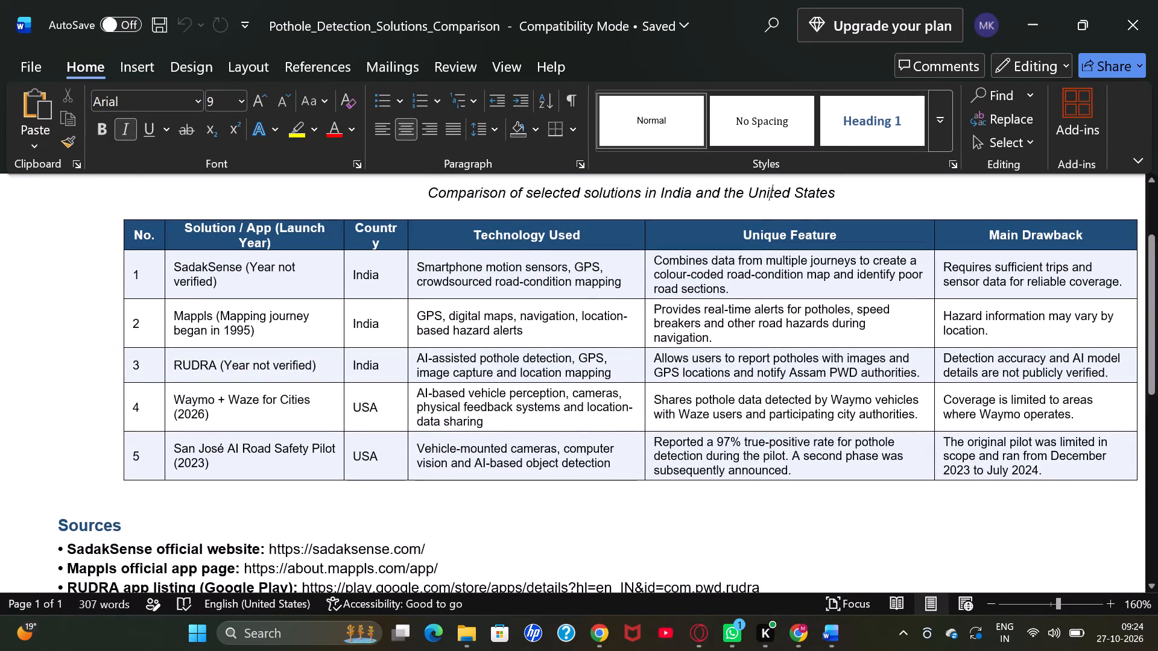
left_click(836, 200)
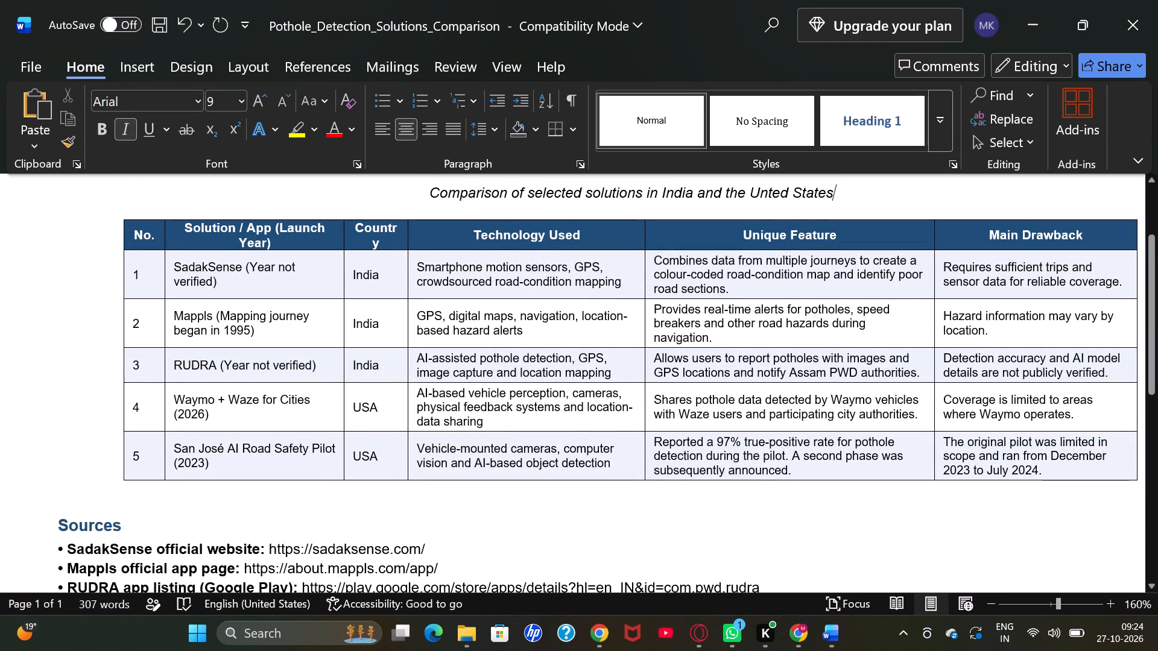
key("BackSpace")
key("BackSpace")
key("BackSpace")
key("BackSpace")
key("BackSpace")
key("BackSpace")
key("BackSpace")
key("BackSpace")
key("BackSpace")
key("BackSpace")
key("BackSpace")
key("BackSpace")
key("BackSpace")
key("BackSpace")
key("BackSpace")
key("BackSpace")
key("BackSpace")
key("BackSpace")
key("BackSpace")
key("BackSpace")
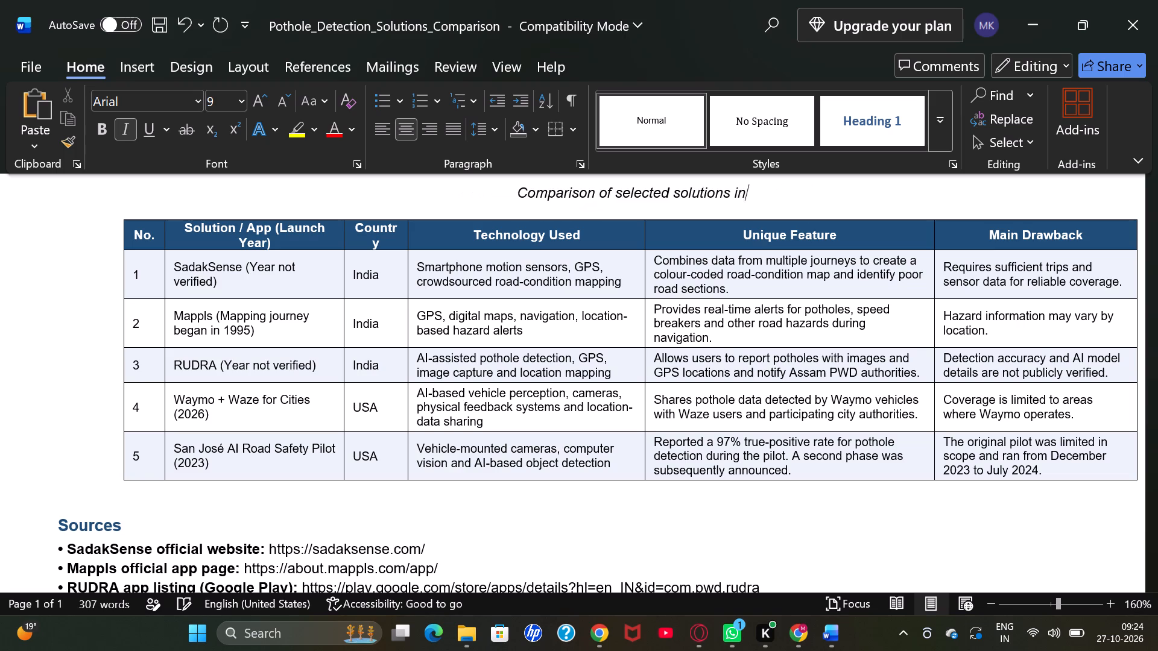
key("BackSpace")
key("BackSpace")
key("BackSpace")
key("BackSpace")
key("BackSpace")
key("BackSpace")
key("BackSpace")
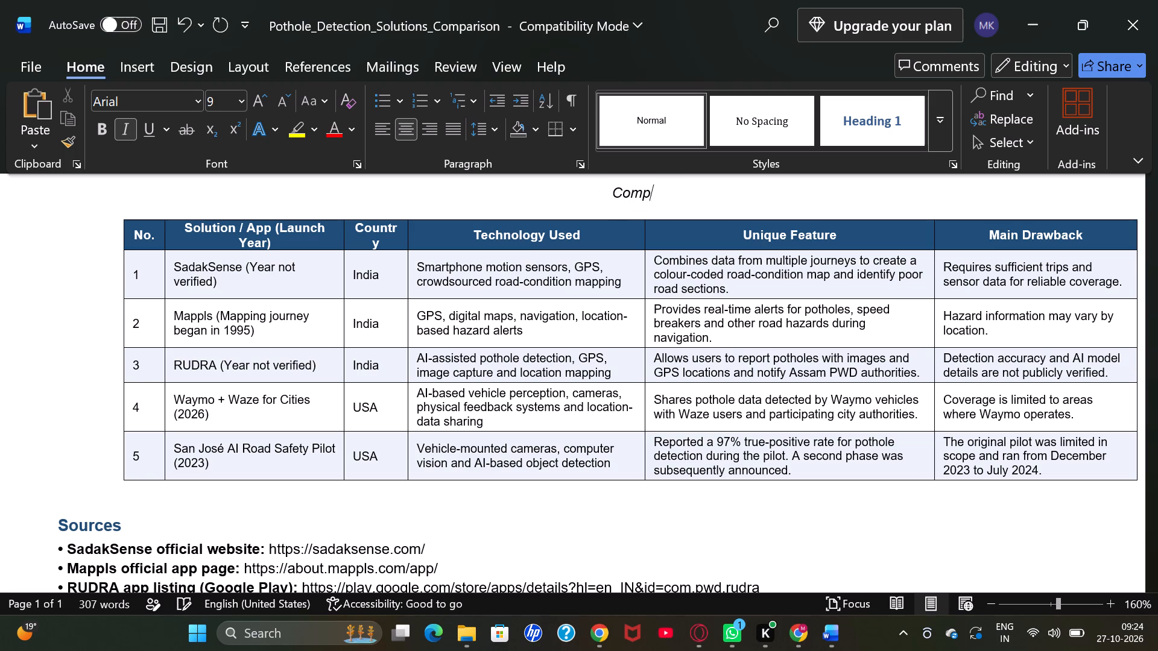
key("BackSpace")
key("BackSpace")
key("BackSpace")
key("BackSpace")
key("BackSpace")
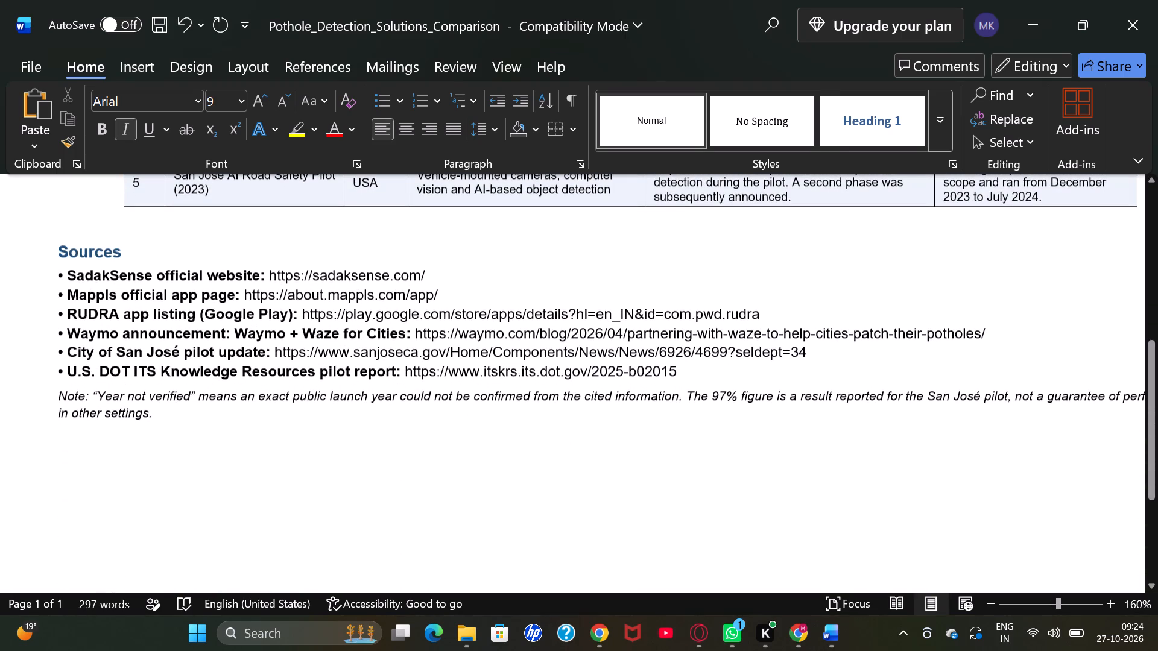
Delete the U.S. DOT ITS Knowledge Resources entry and the italic note beneath it, leaving no empty line after the Sources list.
left_click(171, 417)
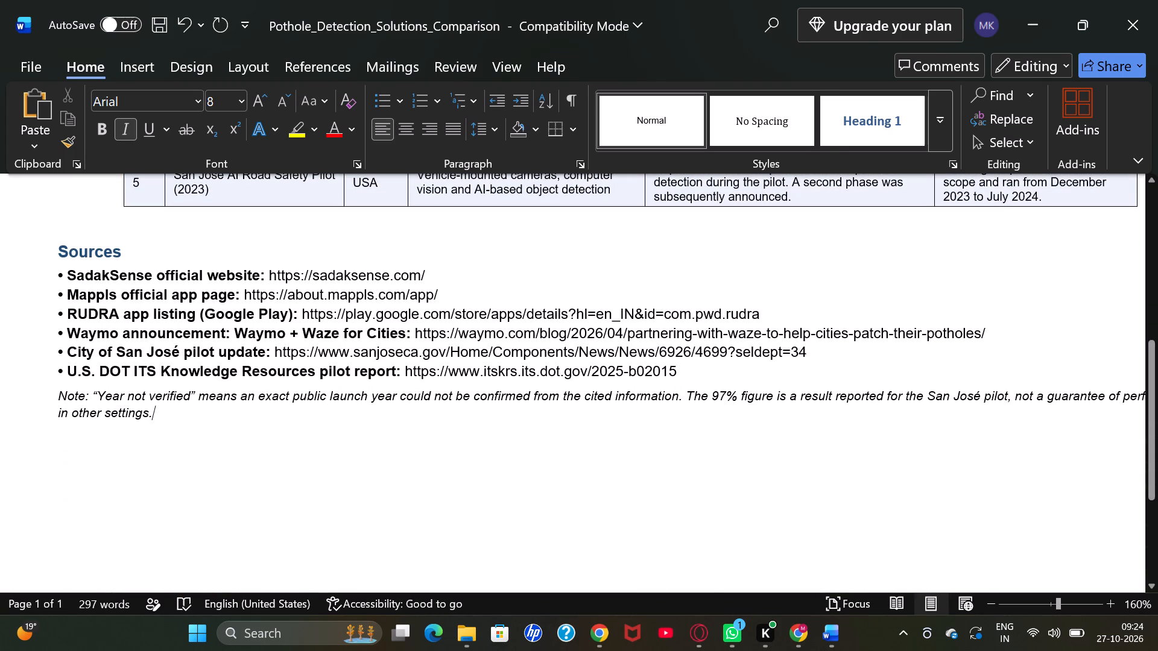
left_click_drag(58, 372, 127, 423)
key("BackSpace")
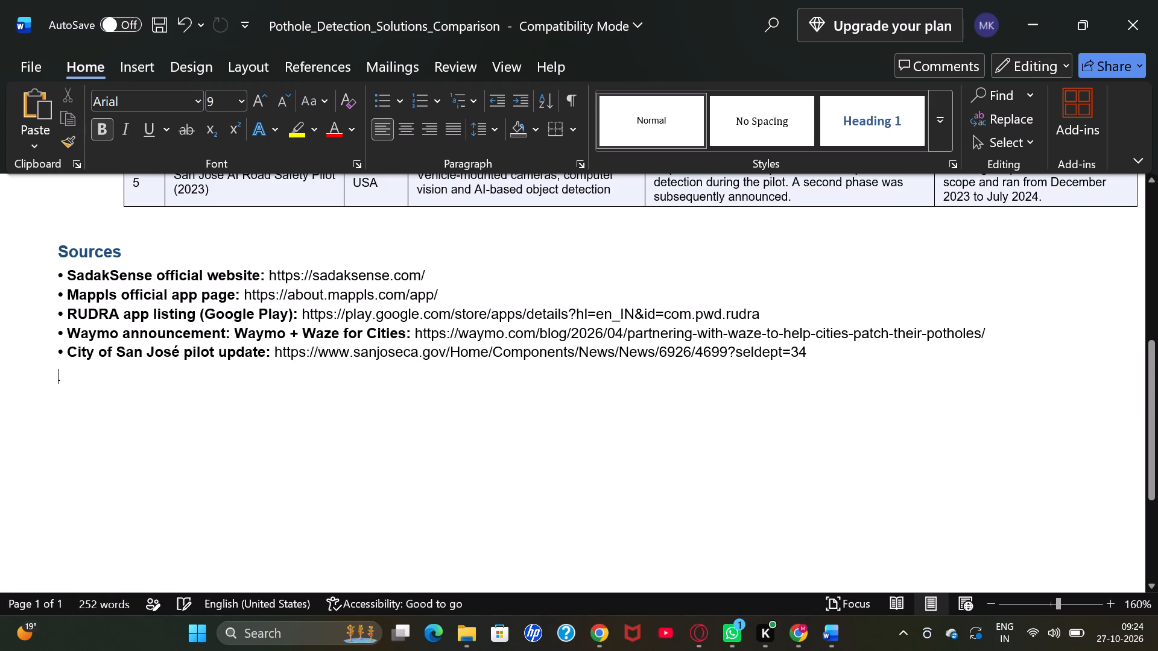
left_click(123, 394)
key("BackSpace")
key("BackSpace")
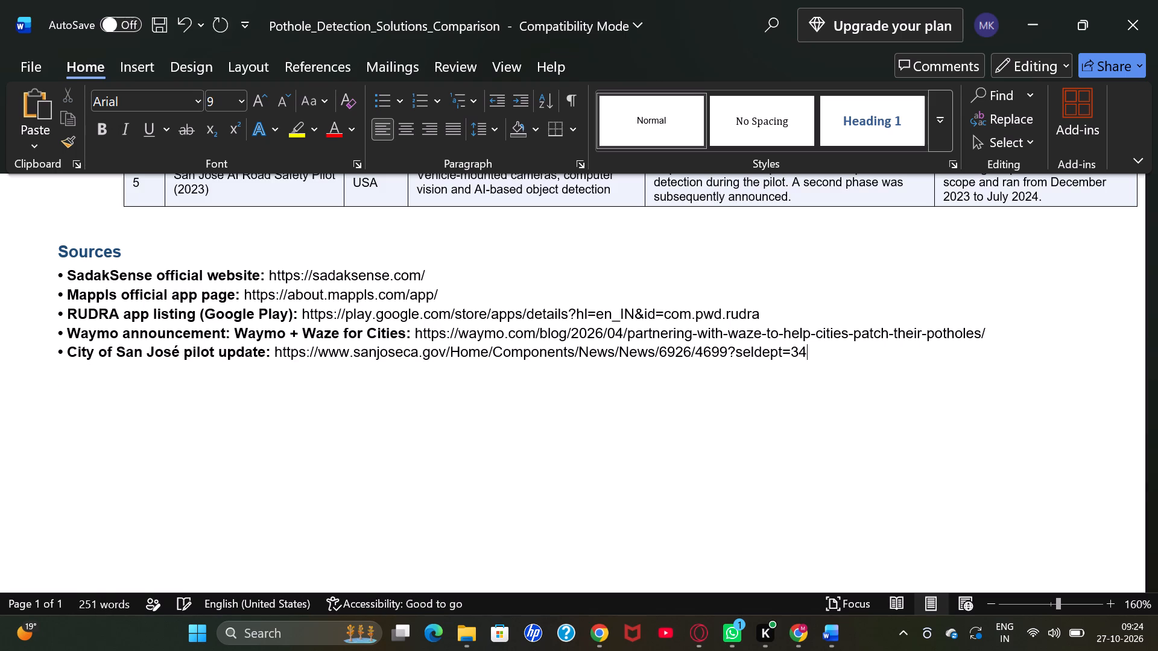
Narrow the Solution / App column by moving its border with the Country column so the "Country" header fits on one line.
scroll(123, 394, "up", 2)
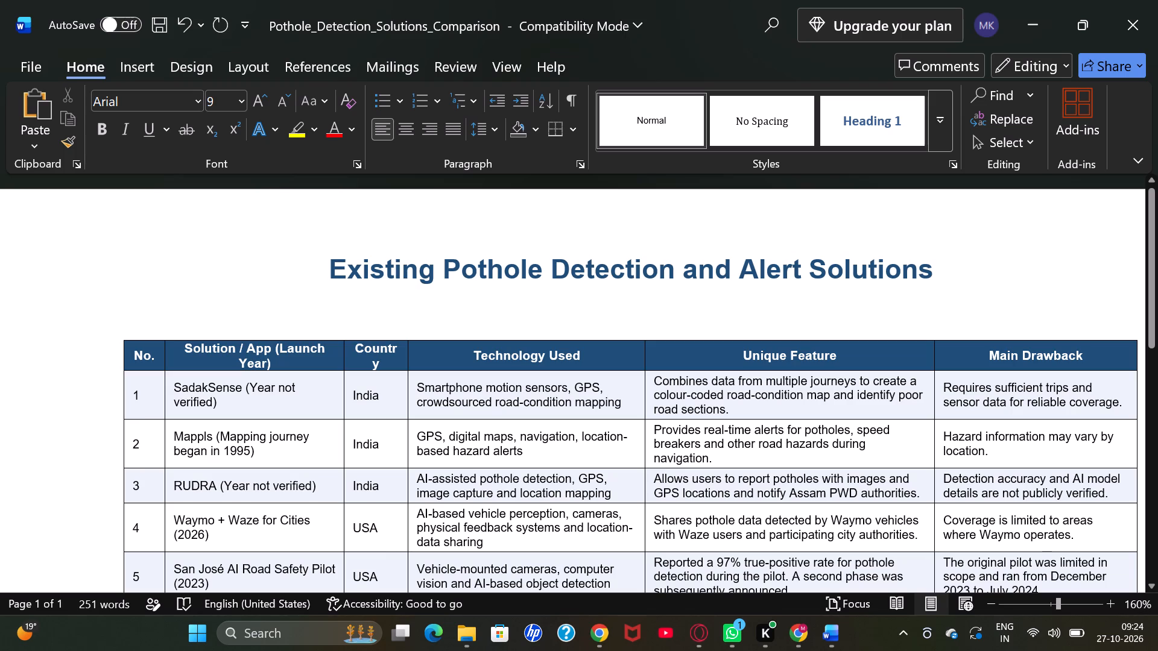
left_click_drag(343, 359, 335, 360)
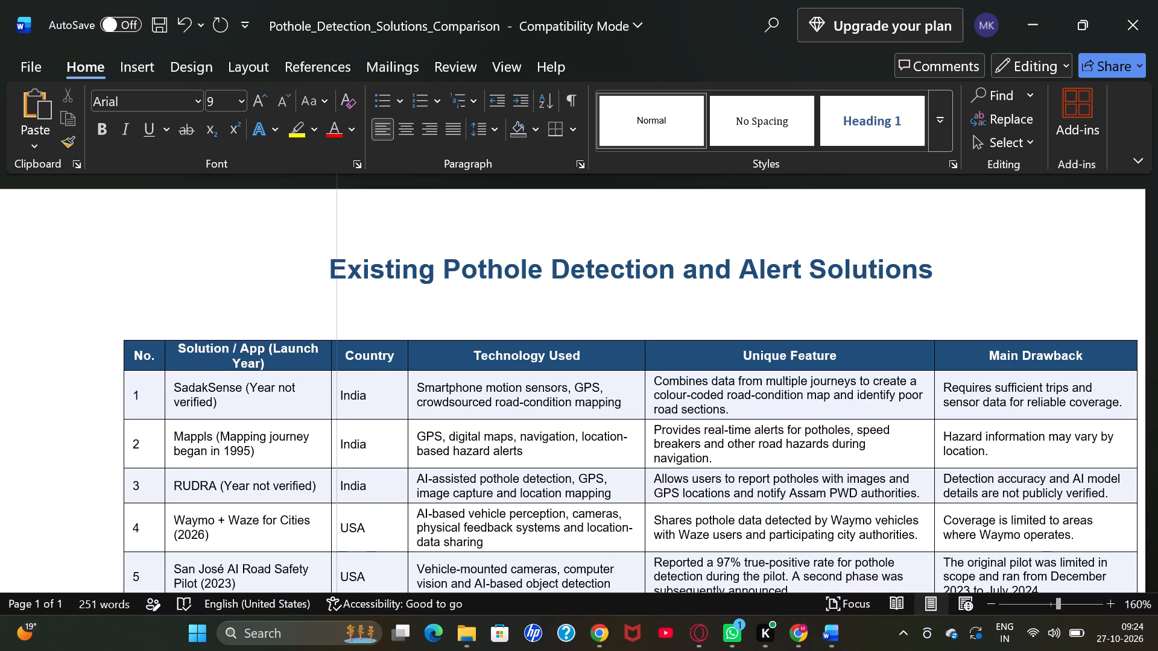
left_click_drag(335, 360, 338, 360)
scroll(339, 359, "up", 2)
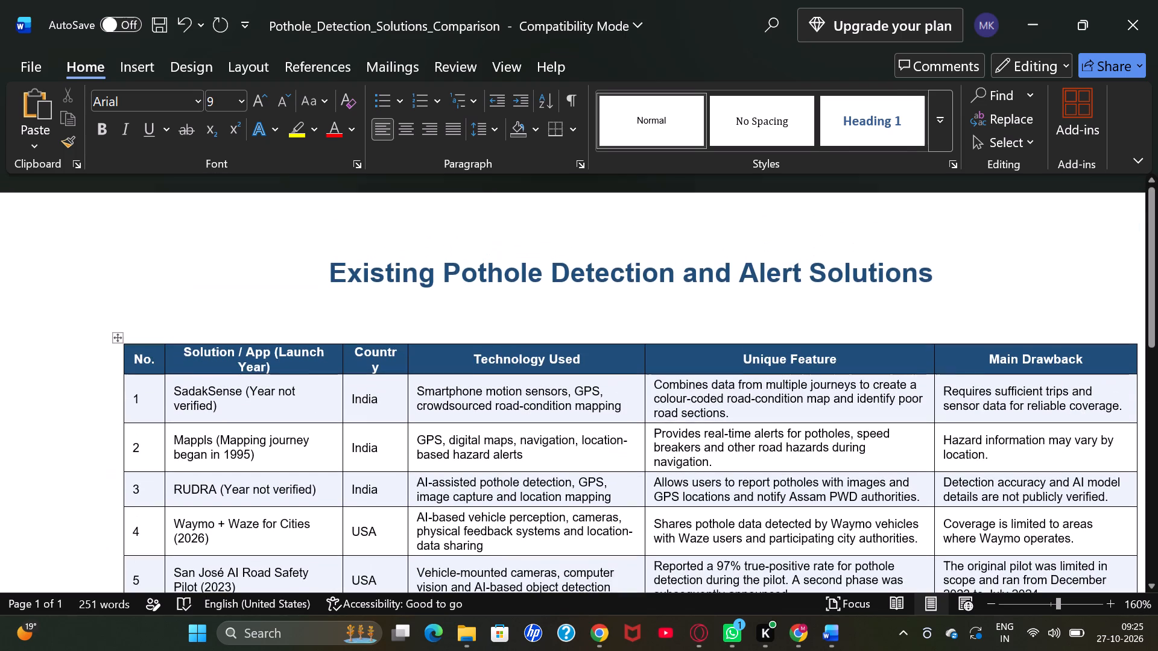
left_click_drag(343, 365, 334, 365)
Delete "Launch Year)" from the Solution / App column header.
left_click(277, 363)
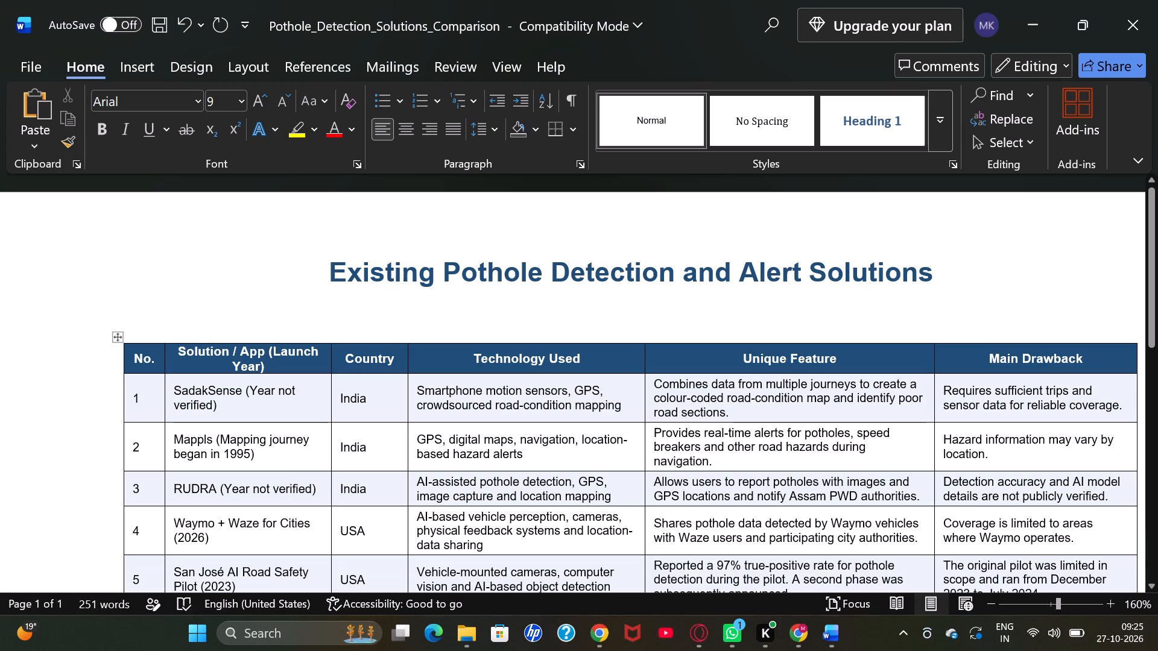
key("BackSpace")
key("BackSpace")
key("BackSpace")
key("BackSpace")
key("BackSpace")
key("BackSpace")
key("BackSpace")
key("BackSpace")
key("BackSpace")
key("BackSpace")
key("BackSpace")
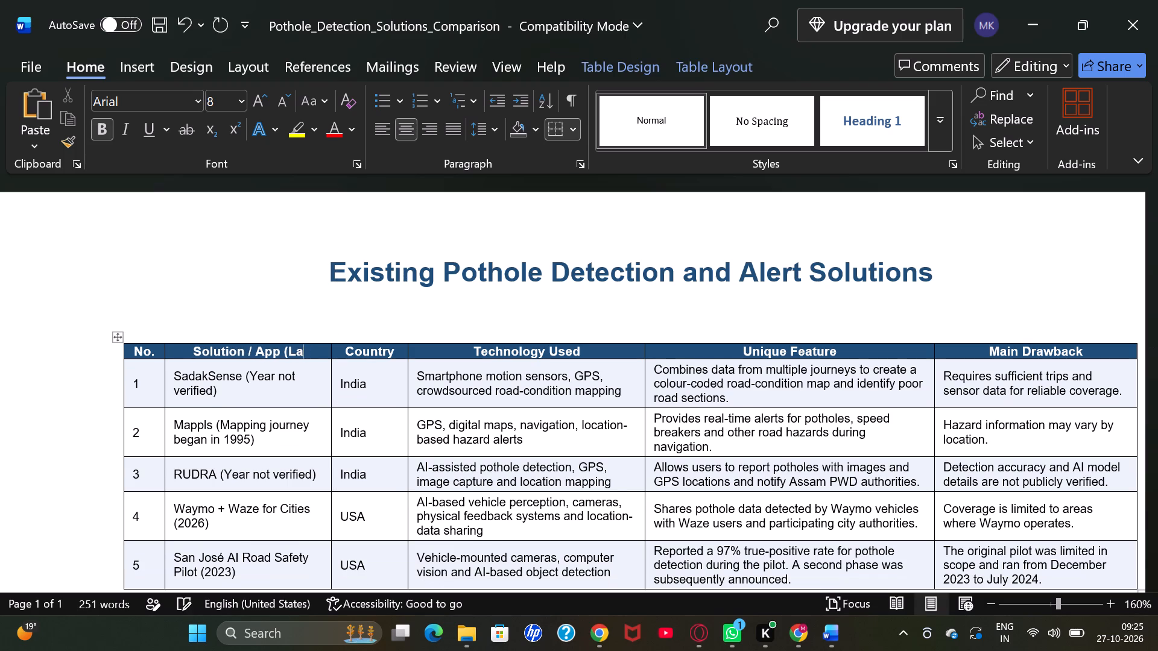
key("BackSpace")
key("BackSpace")
Remove "(Year not verified)" from the first table row so the cell reads only "SadakSense".
left_click(219, 395)
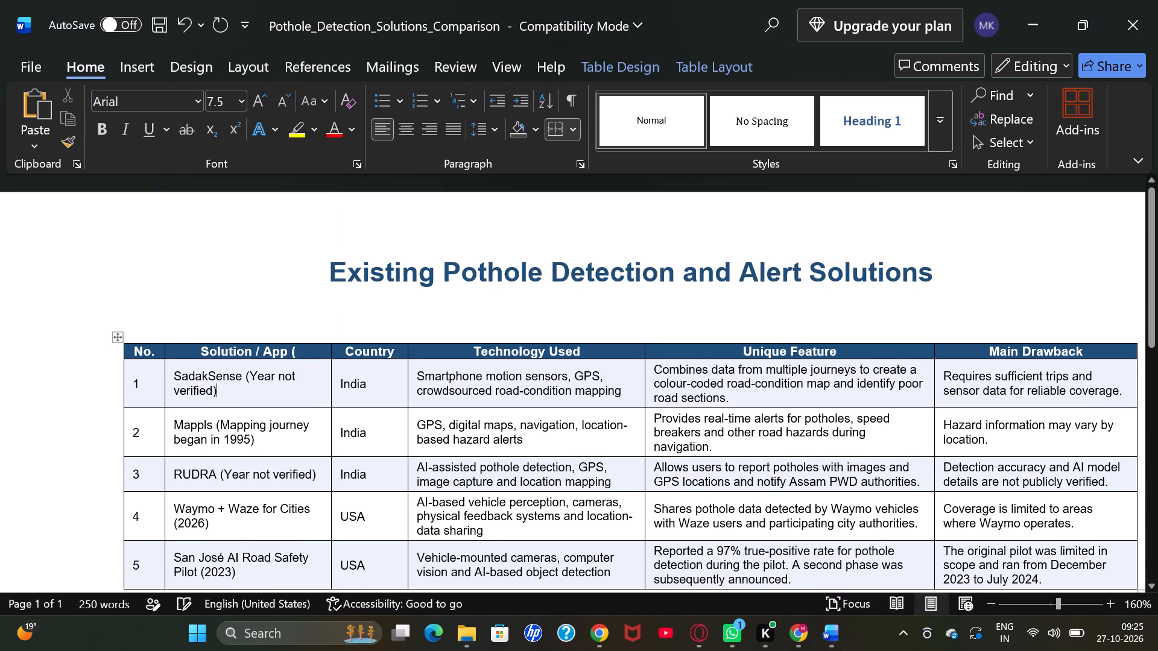
key("BackSpace")
key("BackSpace")
key("BackSpace")
key("BackSpace")
key("BackSpace")
key("BackSpace")
key("BackSpace")
key("BackSpace")
key("BackSpace")
key("BackSpace")
key("BackSpace")
key("BackSpace")
key("BackSpace")
key("BackSpace")
key("BackSpace")
key("BackSpace")
key("BackSpace")
key("BackSpace")
key("BackSpace")
key("BackSpace")
key("BackSpace")
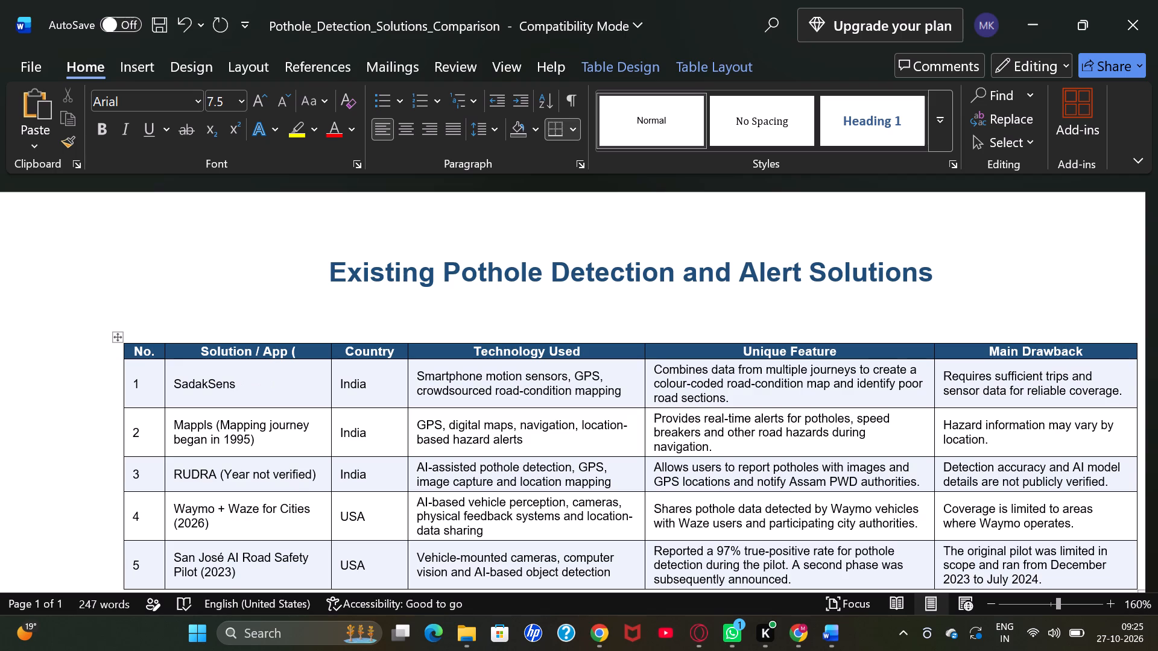
key("ctrl+z")
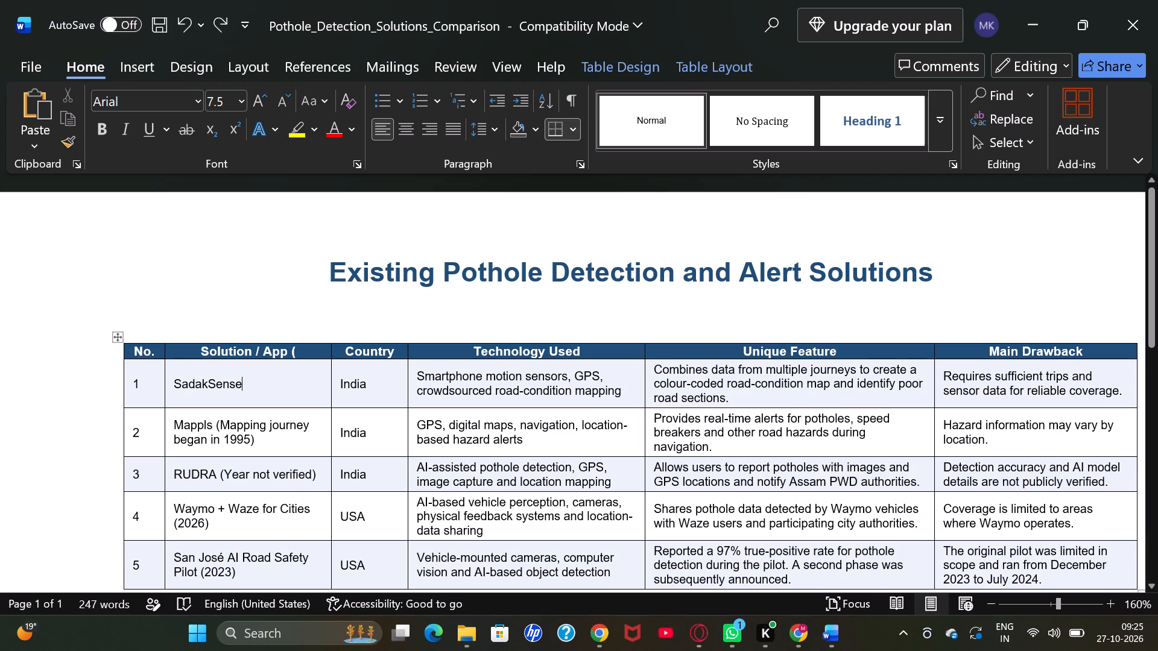
Remove "(Year not verified)" from the third table row so the cell reads only "RUDRA".
left_click(315, 477)
key("BackSpace")
key("BackSpace")
key("BackSpace")
key("BackSpace")
key("BackSpace")
key("BackSpace")
key("BackSpace")
key("BackSpace")
key("BackSpace")
key("BackSpace")
key("BackSpace")
key("BackSpace")
key("BackSpace")
key("BackSpace")
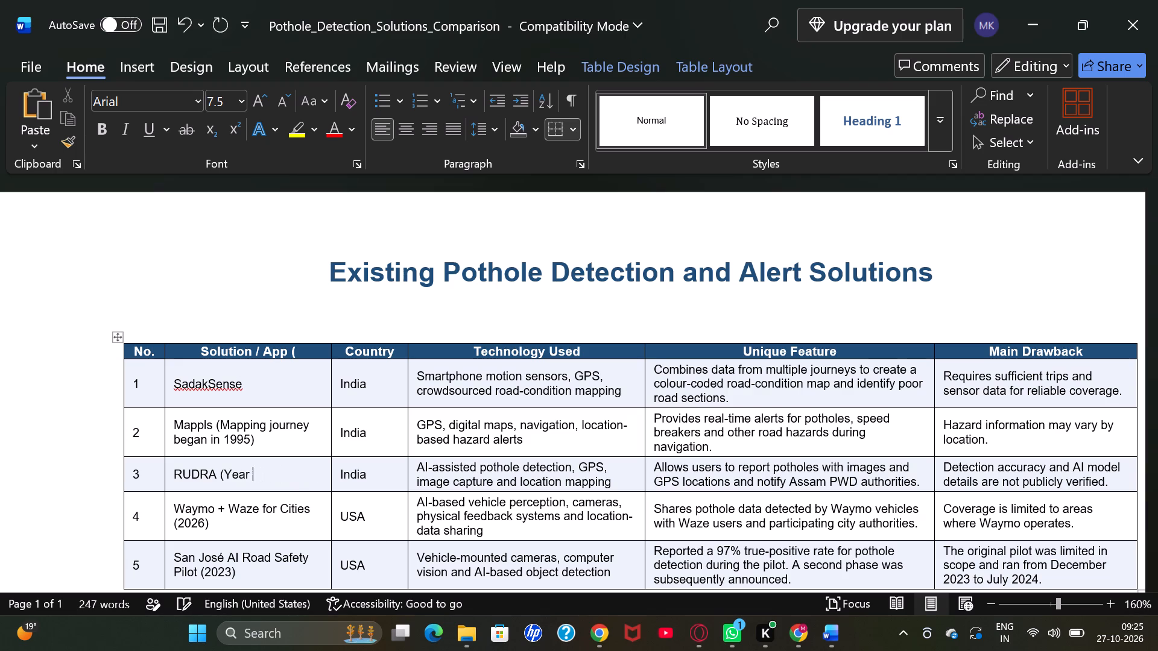
key("BackSpace")
key("BackSpace")
key("BackSpace")
key("BackSpace")
key("BackSpace")
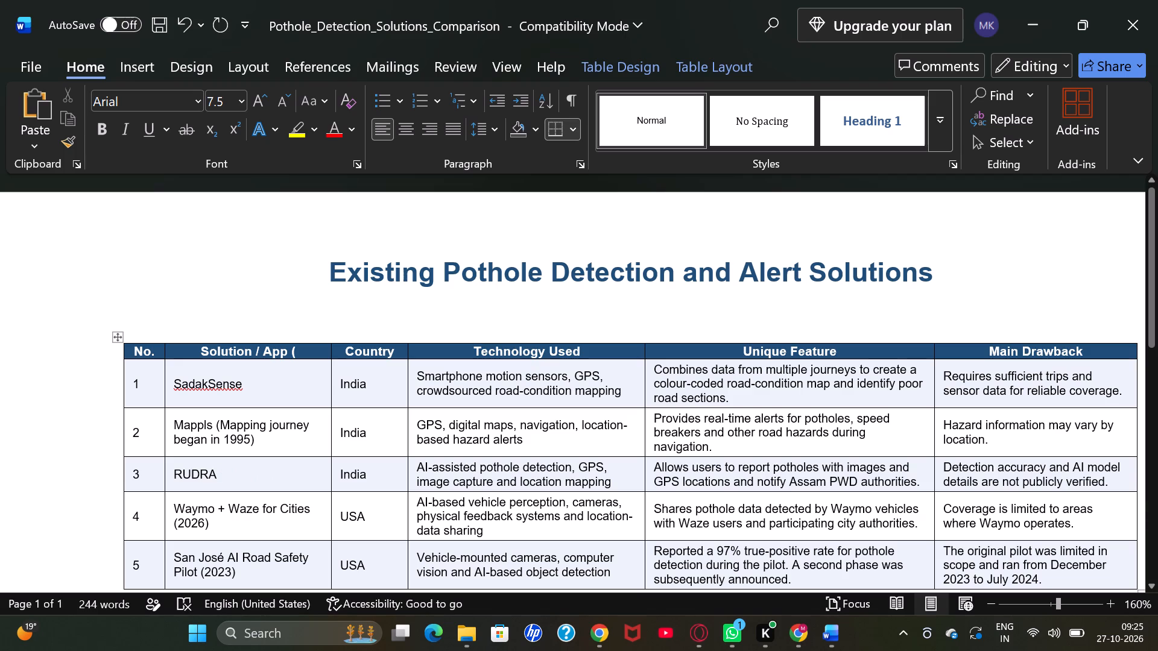
Insert a space in the first row's solution name so it reads "Sadak Sense".
left_click(212, 386)
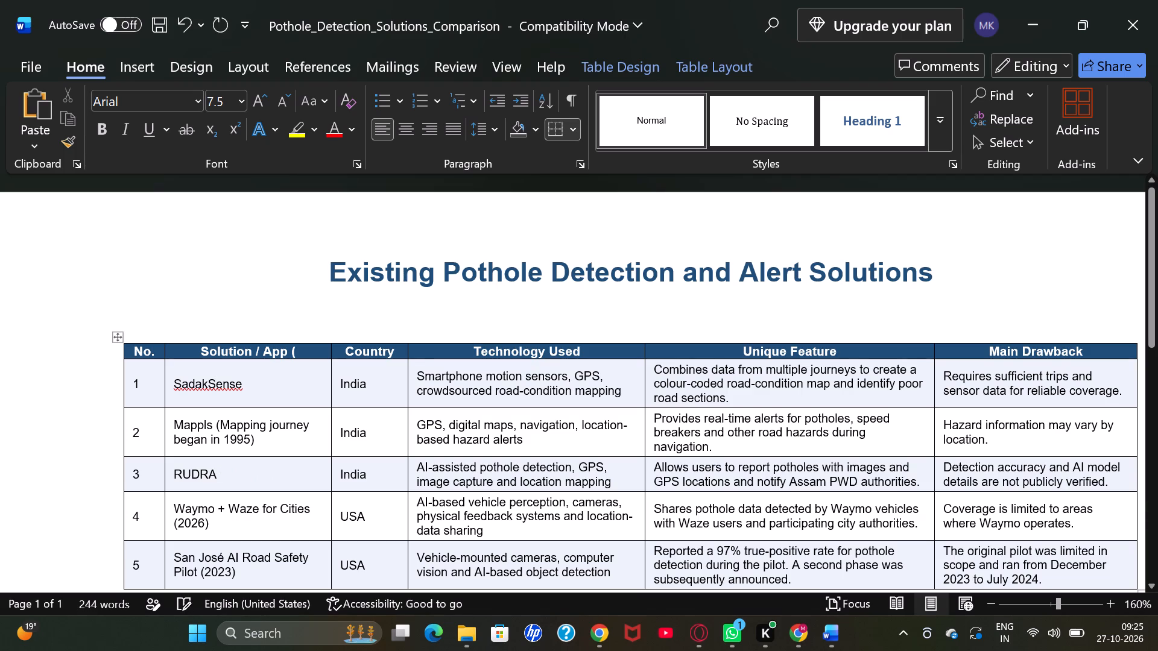
key("Left")
key("space")
Turn on AutoSave for the document by uploading it to the personal OneDrive.
scroll(264, 471, "down", 1)
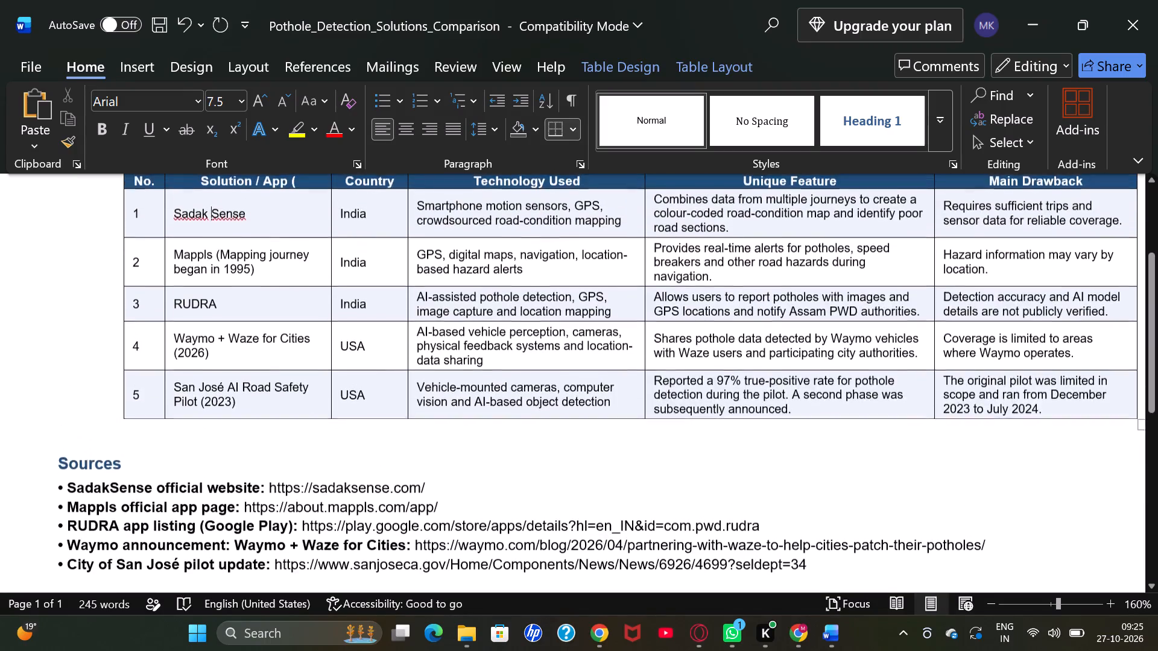
scroll(264, 471, "up", 1)
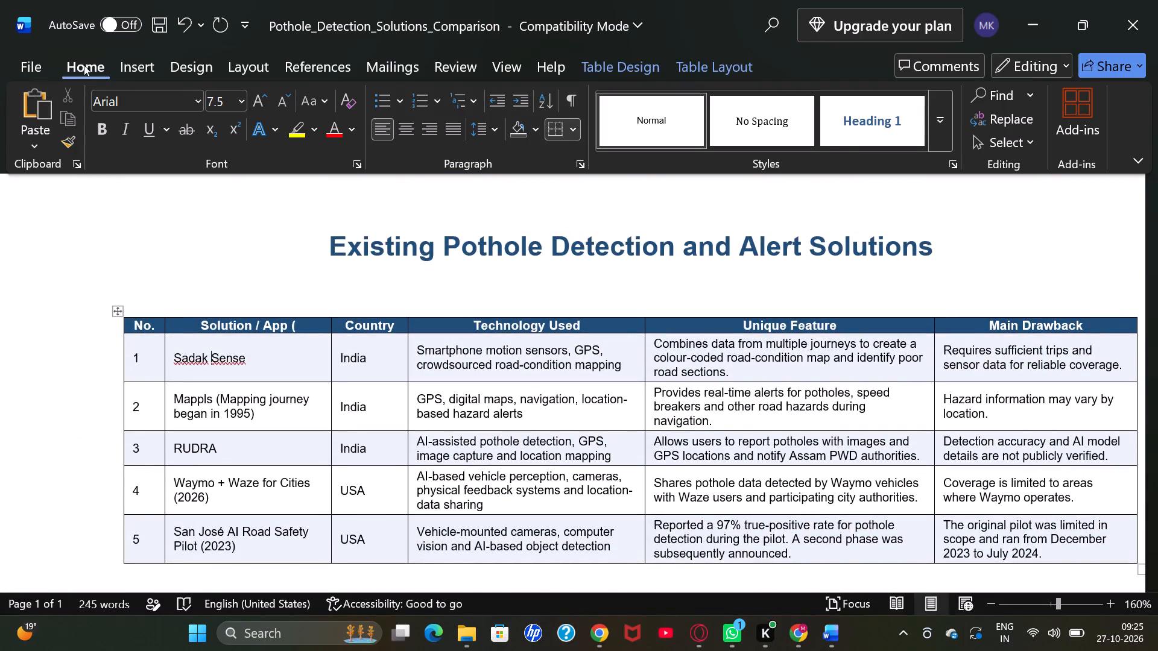
left_click(110, 24)
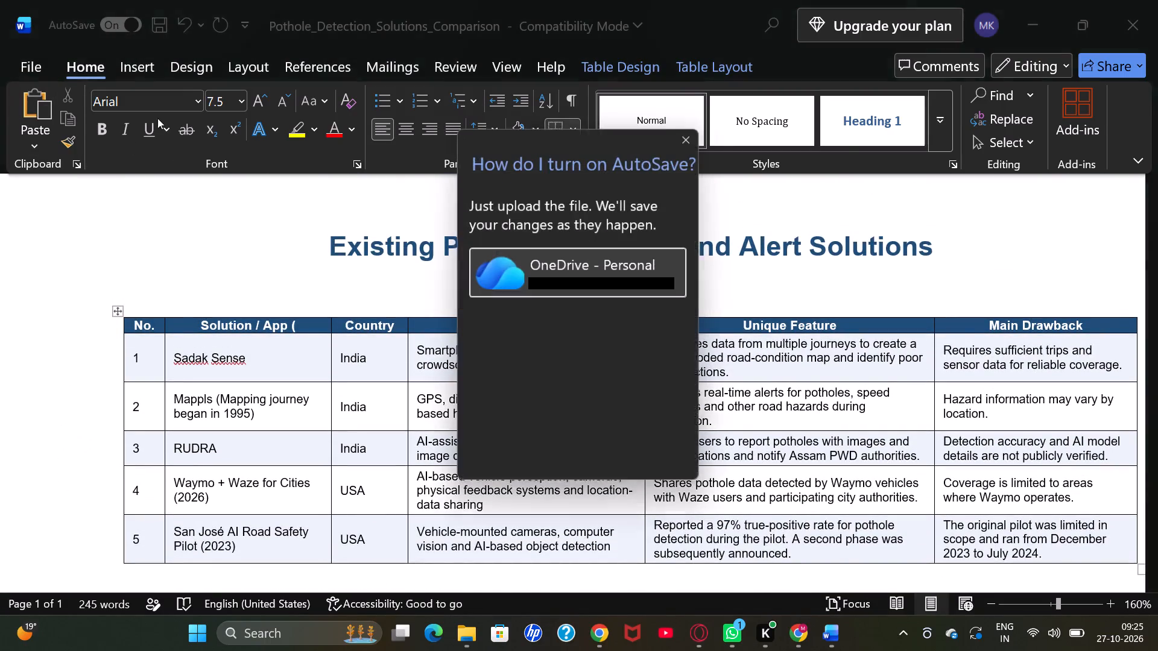
left_click(539, 266)
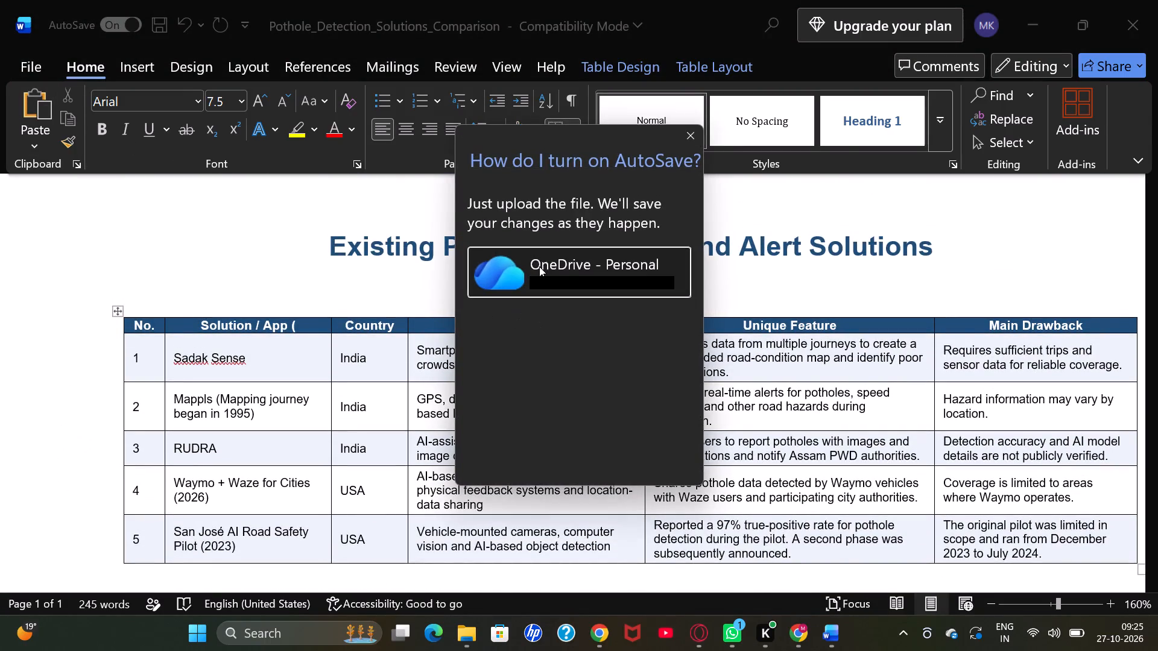
double_click(563, 275)
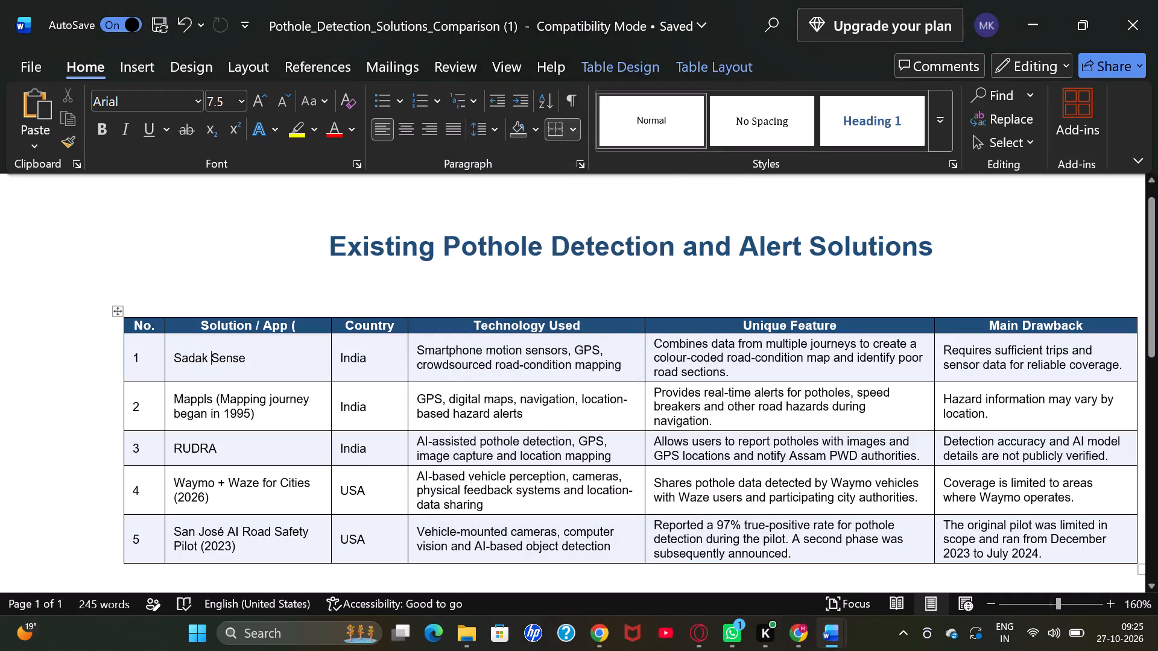
Delete the empty line between the title "Existing Pothole Detection and Alert Solutions" and the table.
scroll(455, 327, "up", 1)
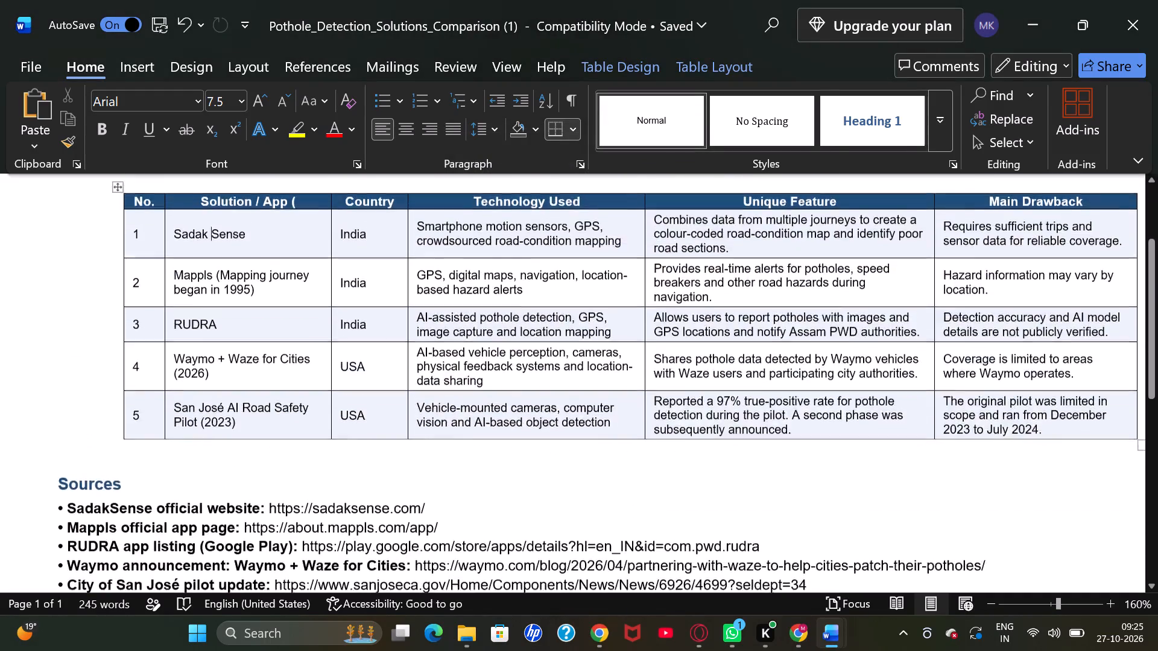
scroll(455, 327, "up", 1)
left_click(626, 297)
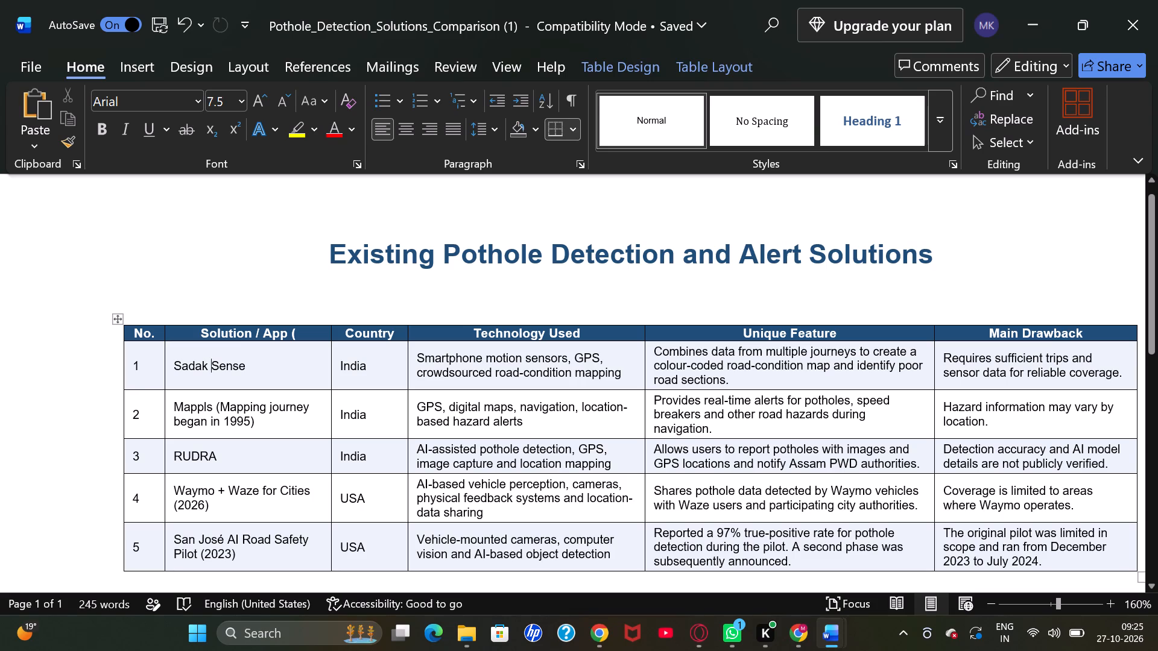
key("BackSpace")
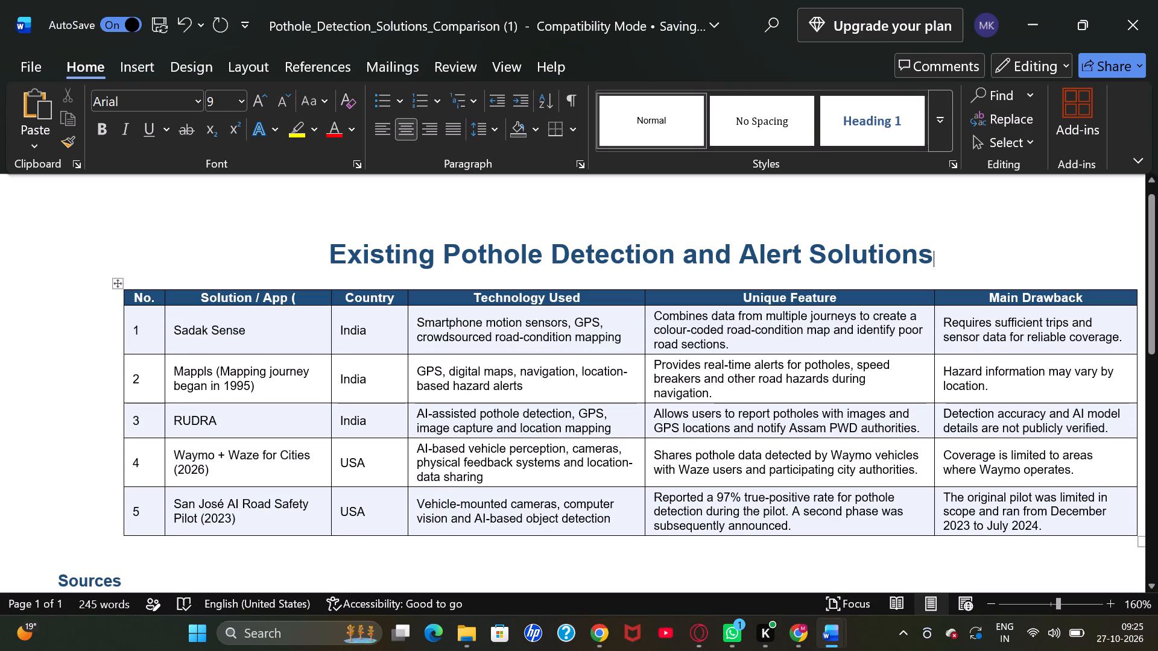
Delete the leftover opening bracket so the second column header reads "Solution / App".
left_click(305, 303)
key("BackSpace")
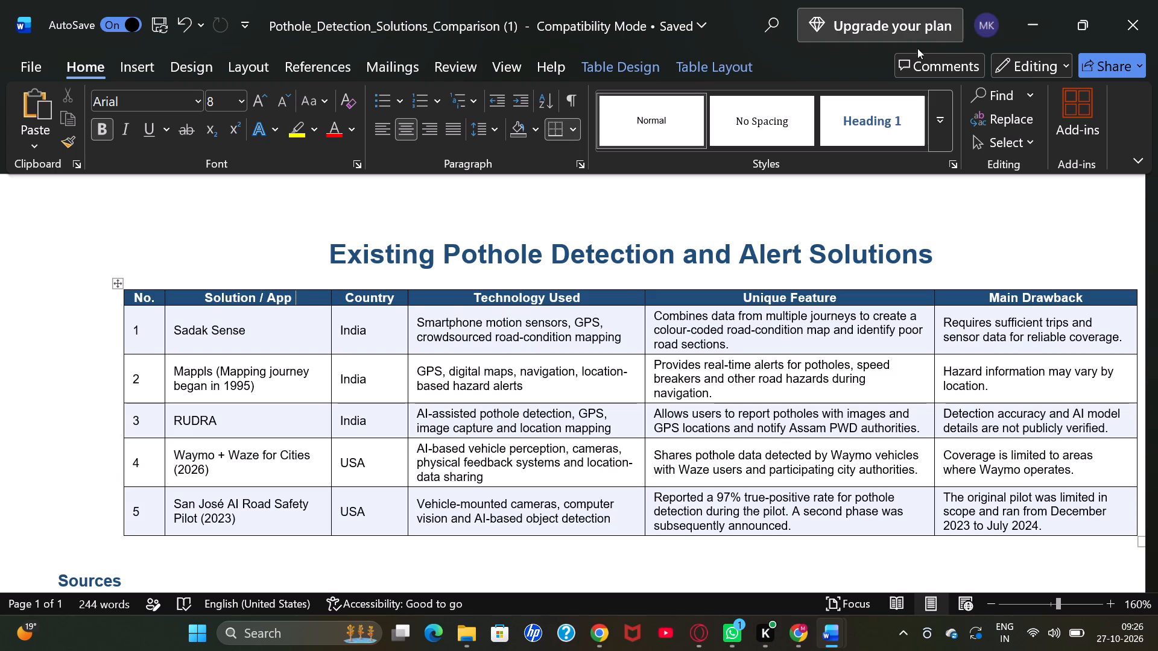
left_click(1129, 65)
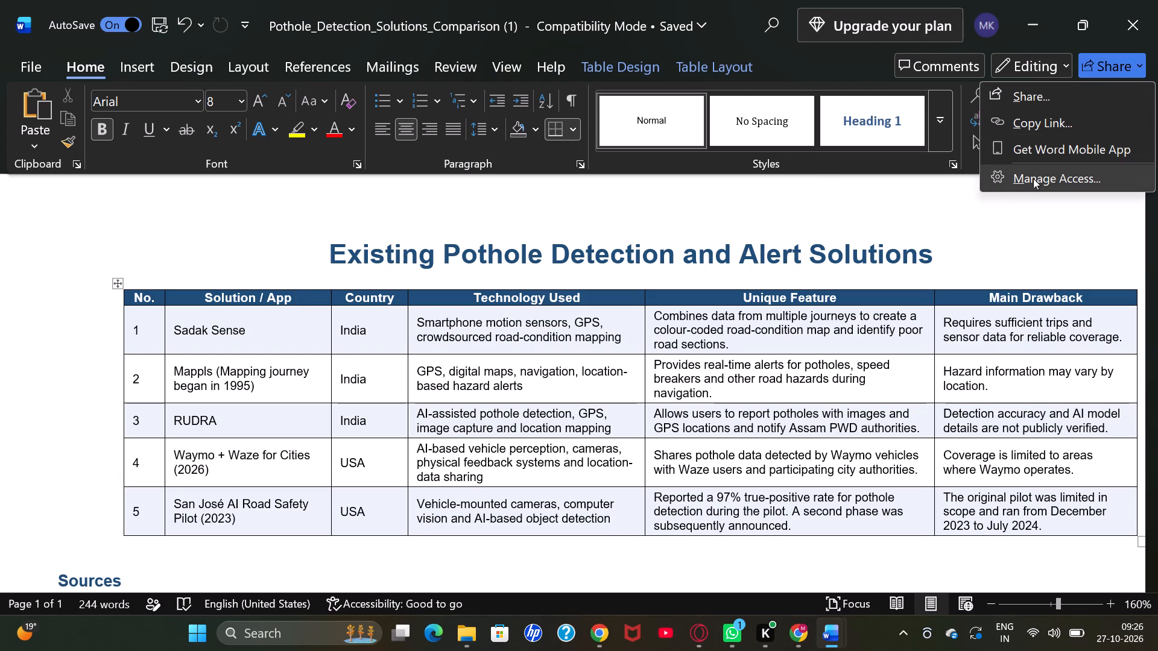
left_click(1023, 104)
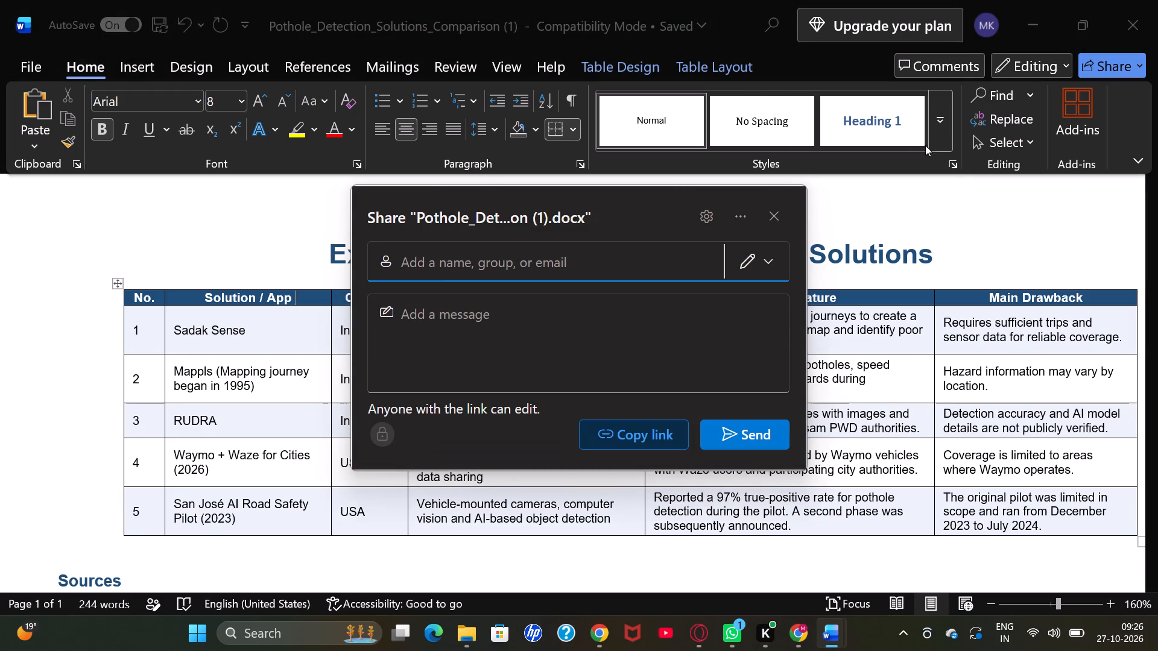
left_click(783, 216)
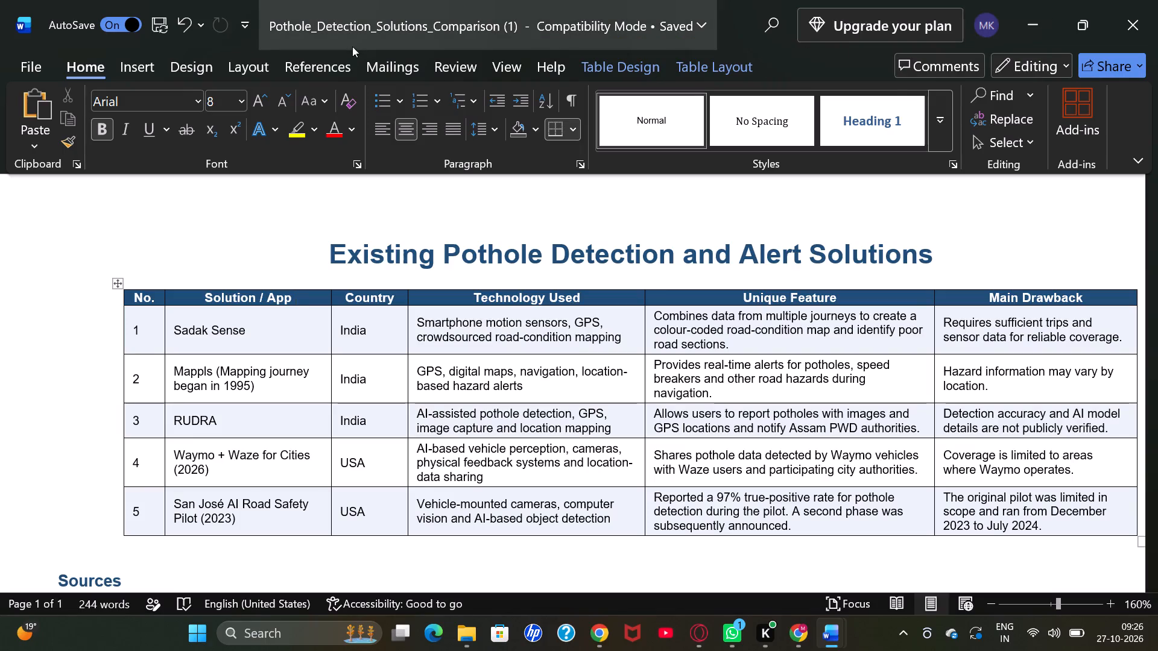
Rename the file as Pothole_Detection_Solutions_Comparison (2) and choose the OneDrive Documents folder under Desktop as its location.
left_click(693, 20)
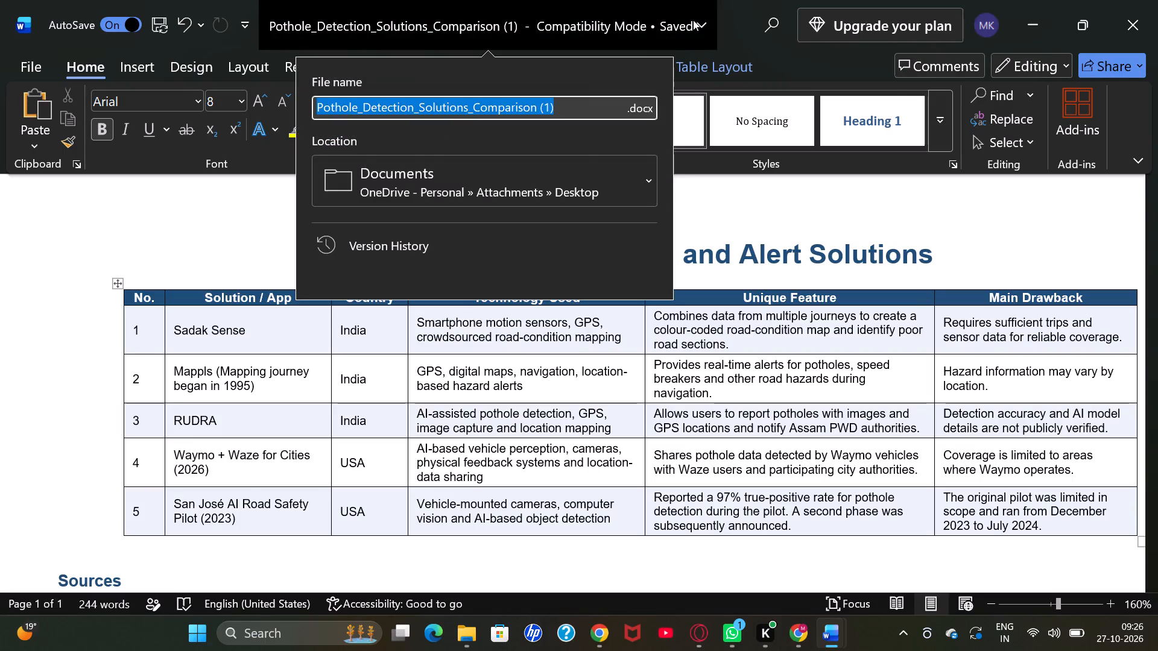
left_click(553, 107)
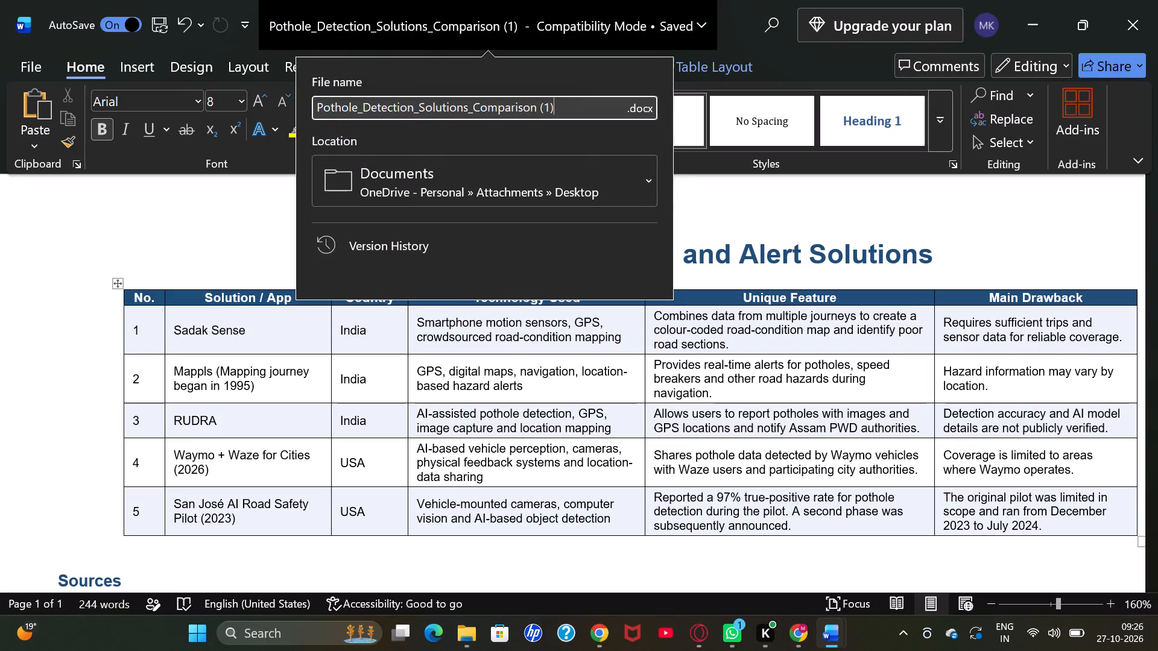
key("Left")
key("BackSpace")
key("2")
left_click(647, 175)
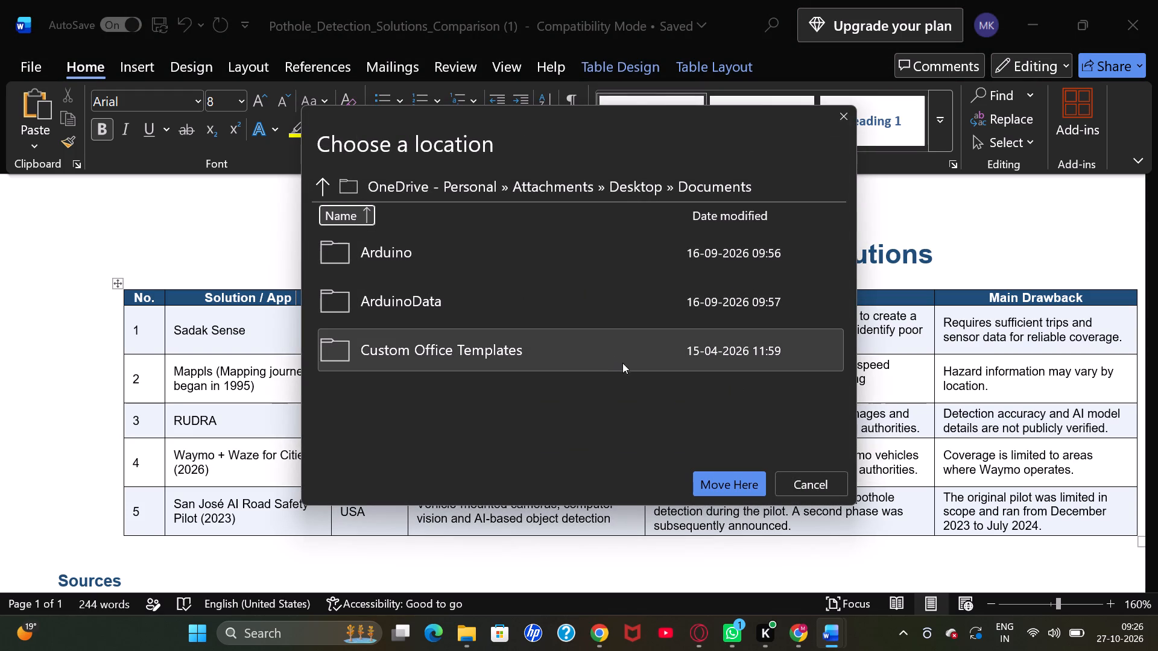
left_click(733, 486)
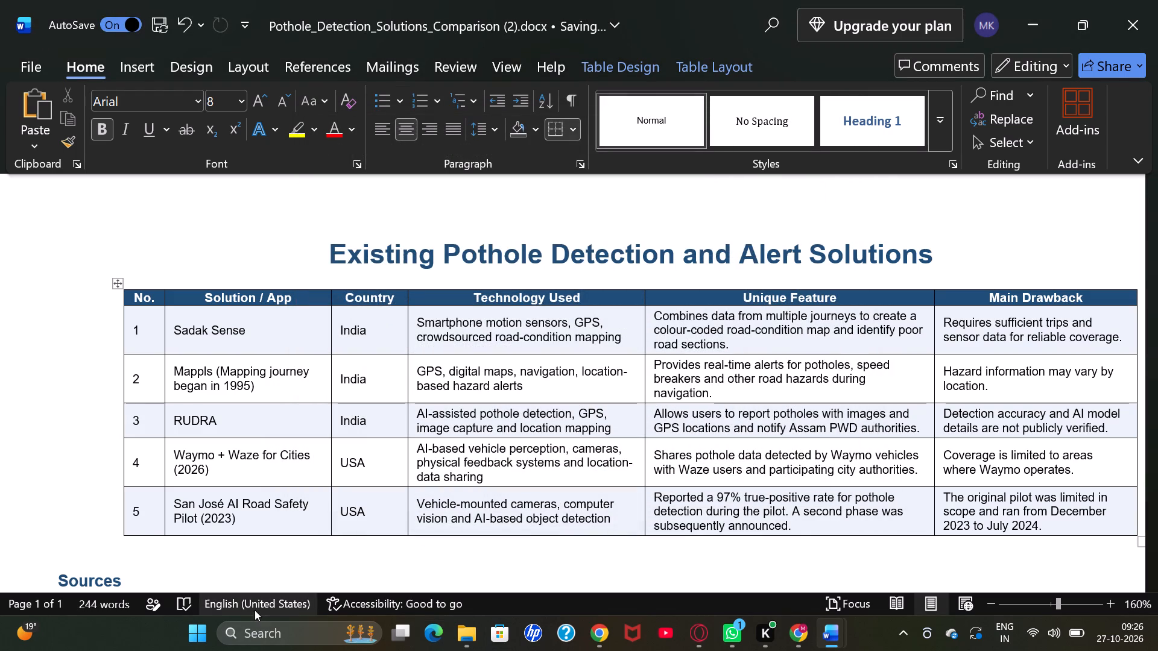
Open Pothole_Detection_Solutions_Comparison (1) from Word's recent files and look over its table and Sources list.
left_click(195, 635)
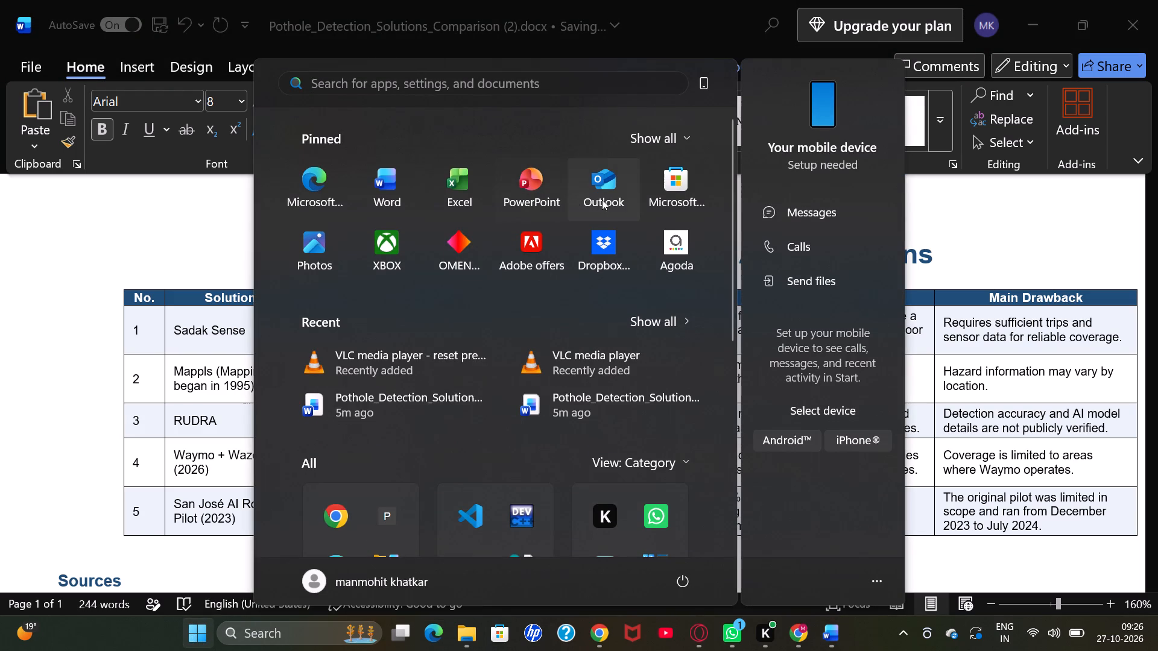
left_click(385, 193)
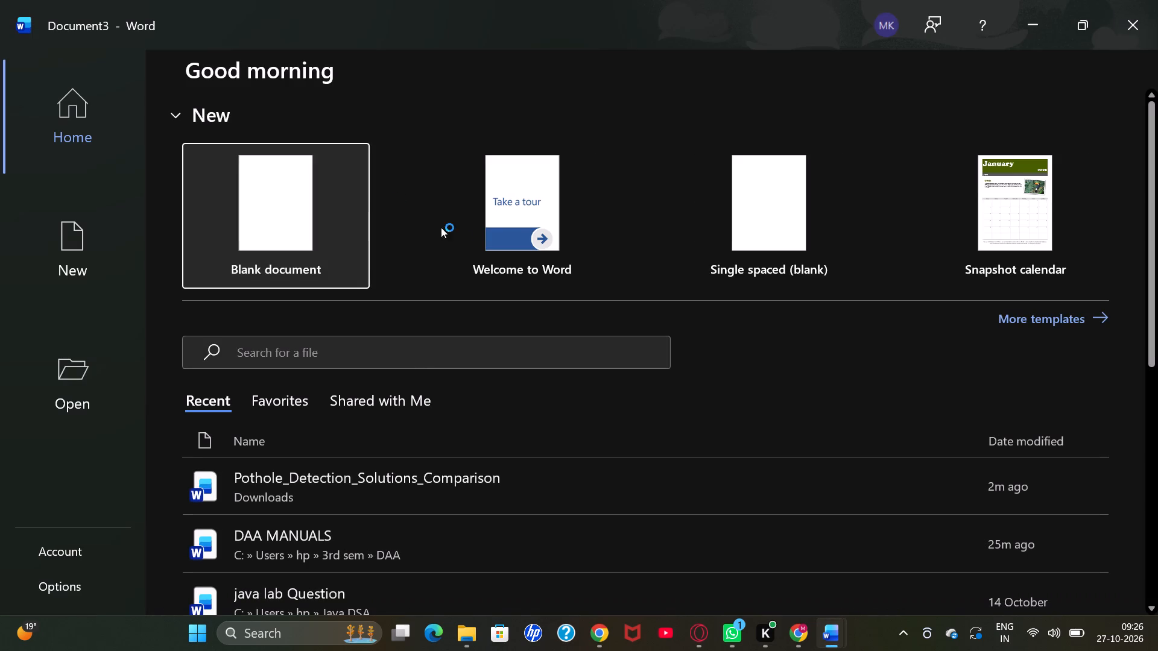
double_click(528, 511)
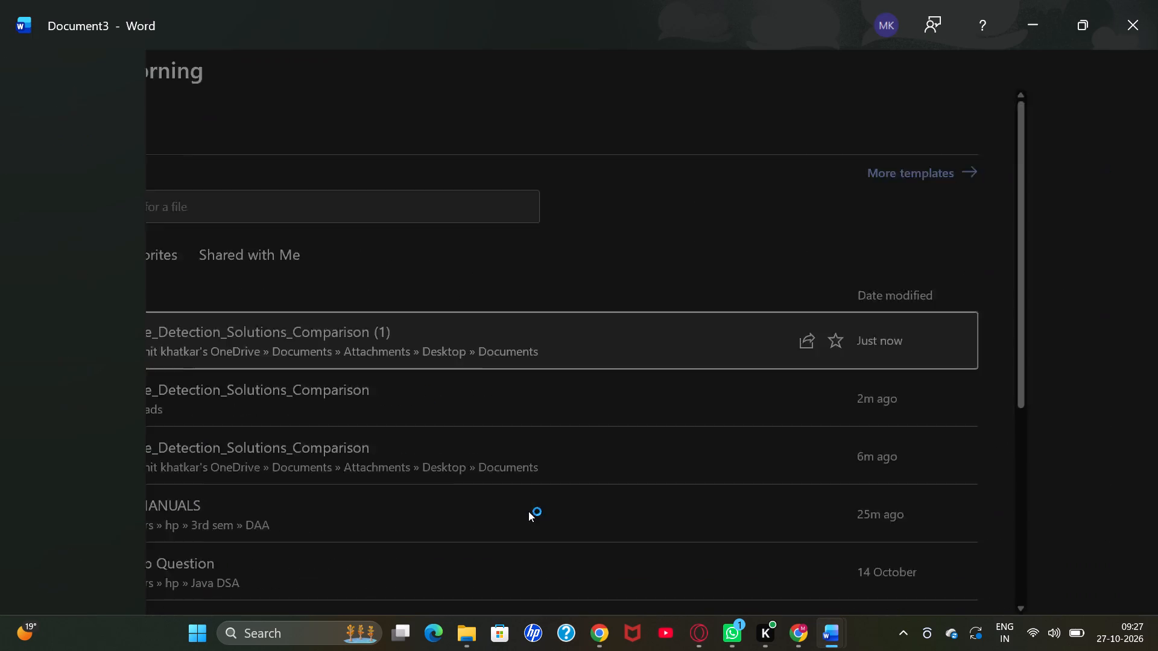
scroll(545, 509, "down", 1)
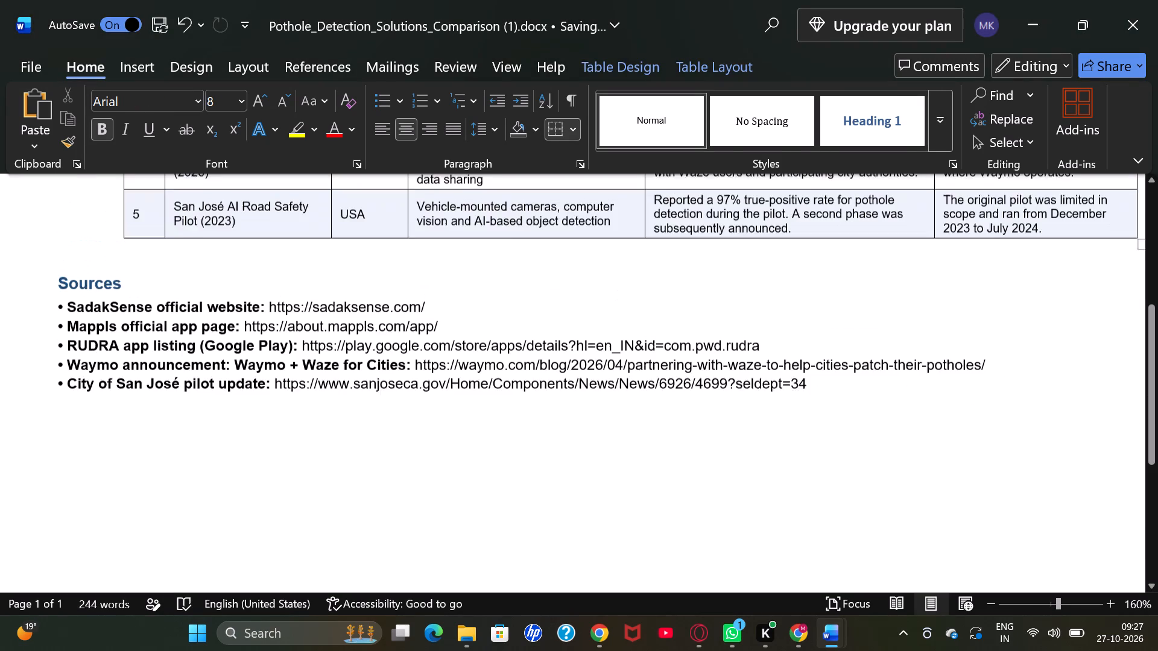
scroll(545, 509, "down", 1)
Minimise the open Word document windows.
left_click(1037, 22)
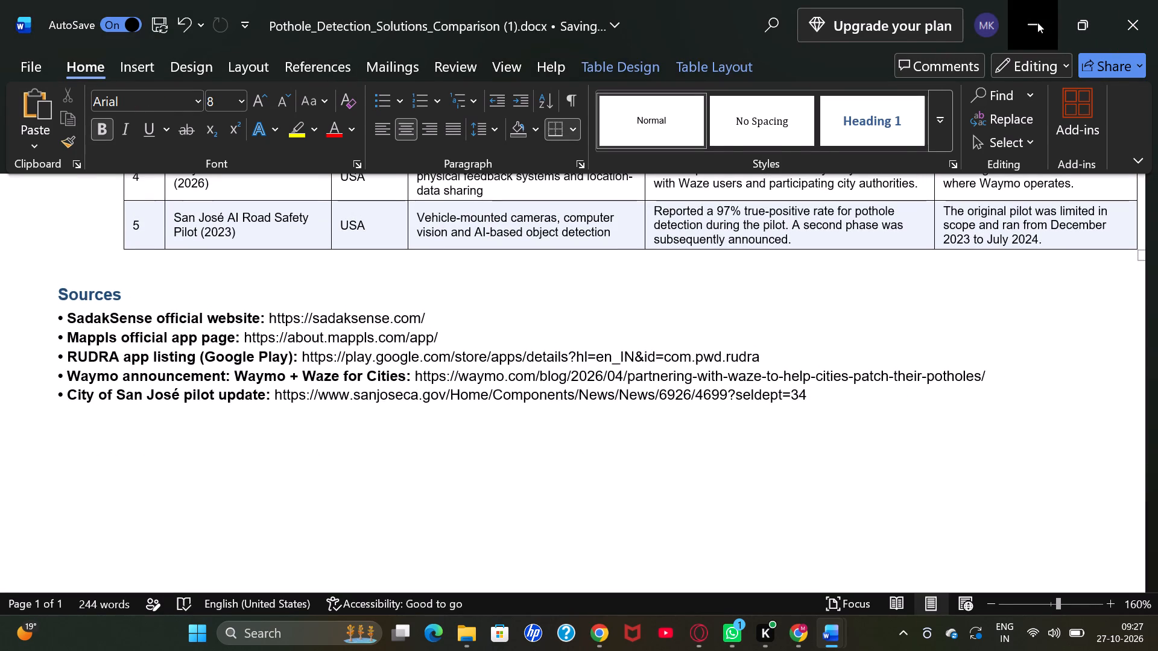
left_click(1031, 20)
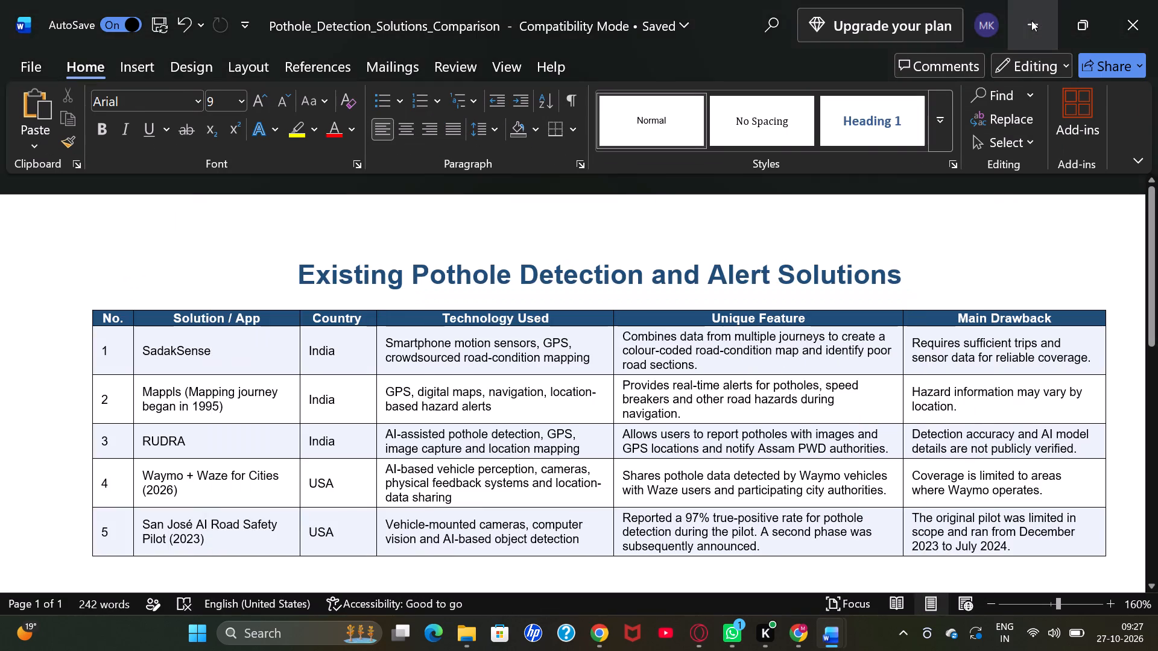
left_click(1031, 20)
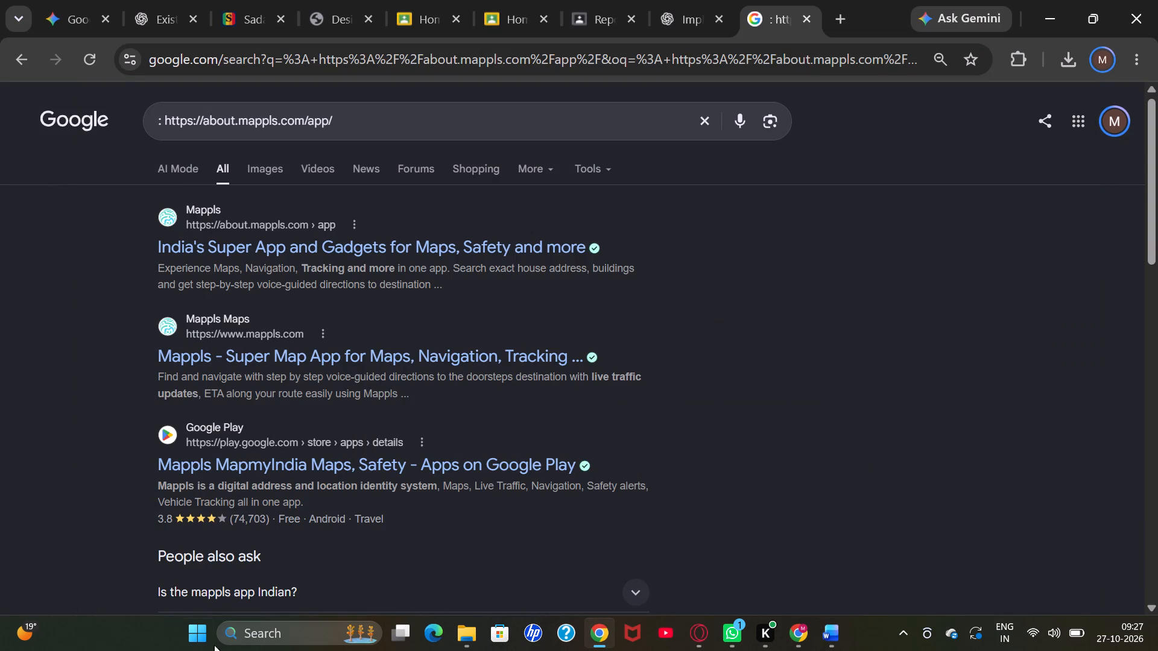
Switch to a new maximised Word window and look through the recent files for Pothole_Detection_Solutions_Comparison (2).
left_click(196, 640)
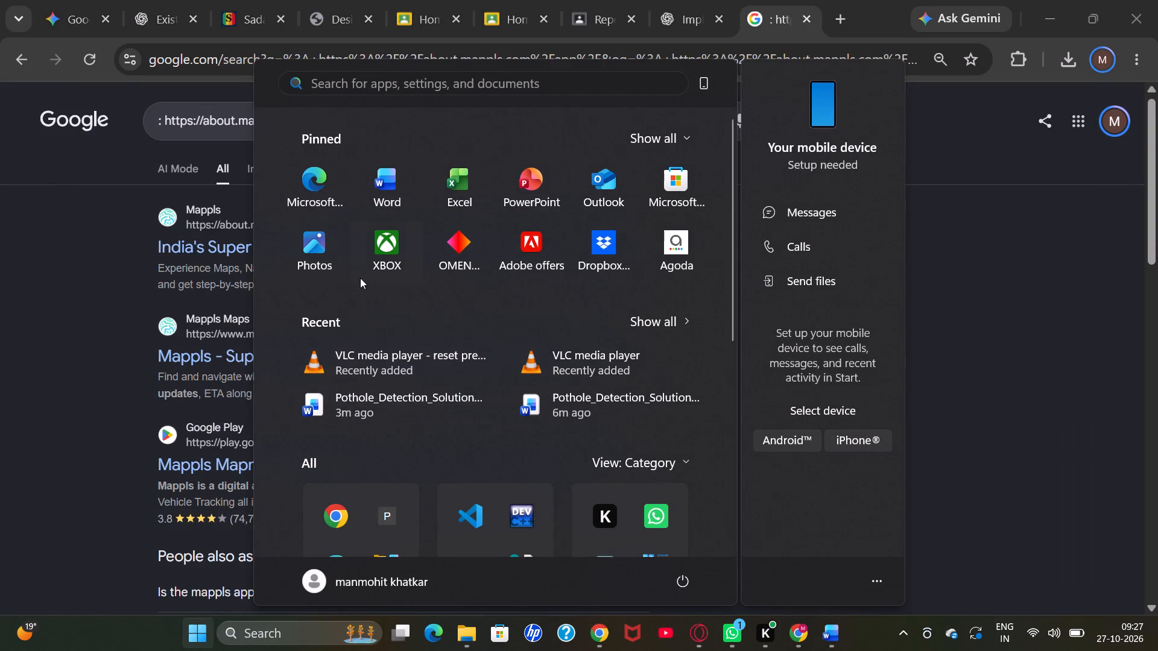
left_click(385, 190)
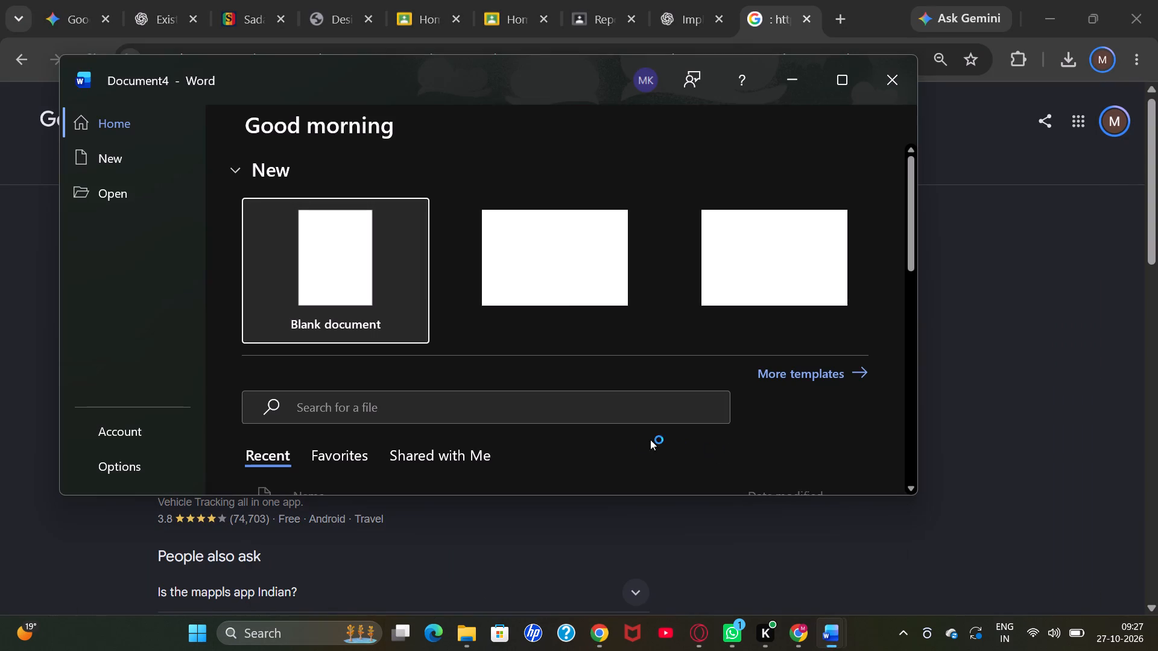
scroll(470, 407, "down", 1)
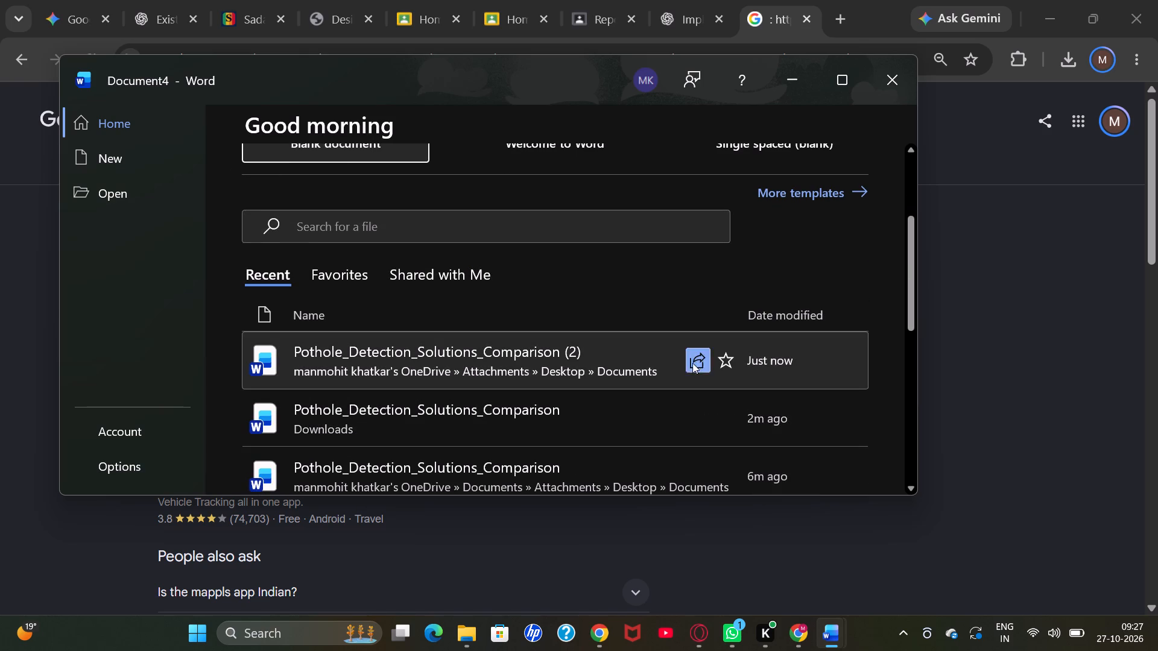
left_click(834, 84)
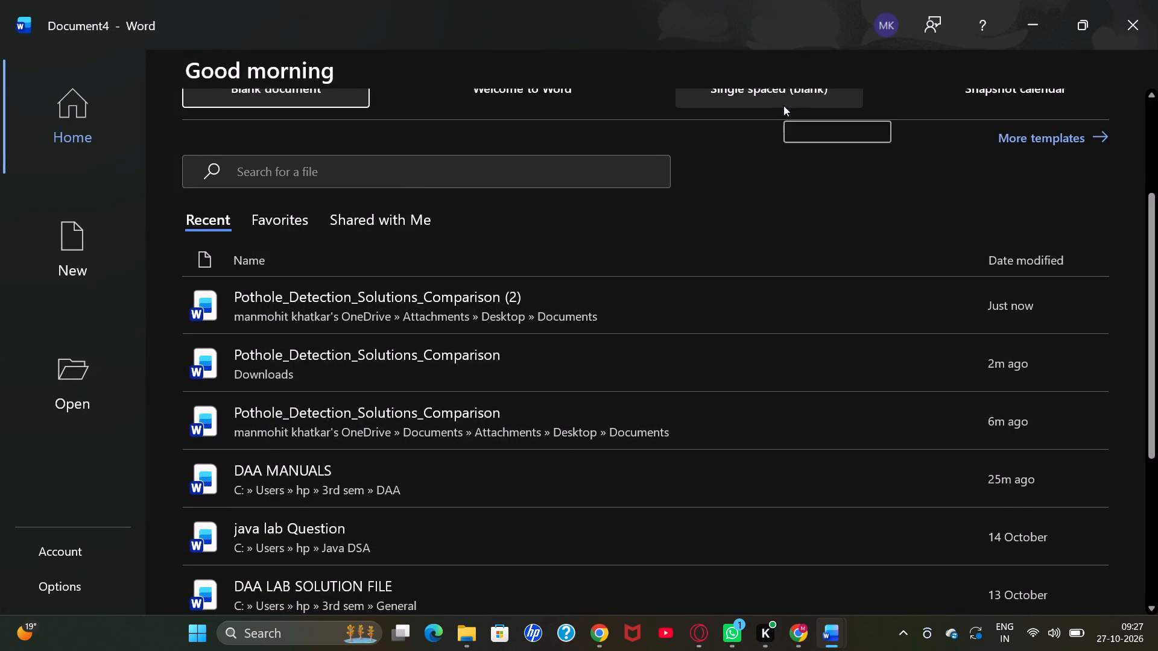
scroll(760, 157, "down", 2)
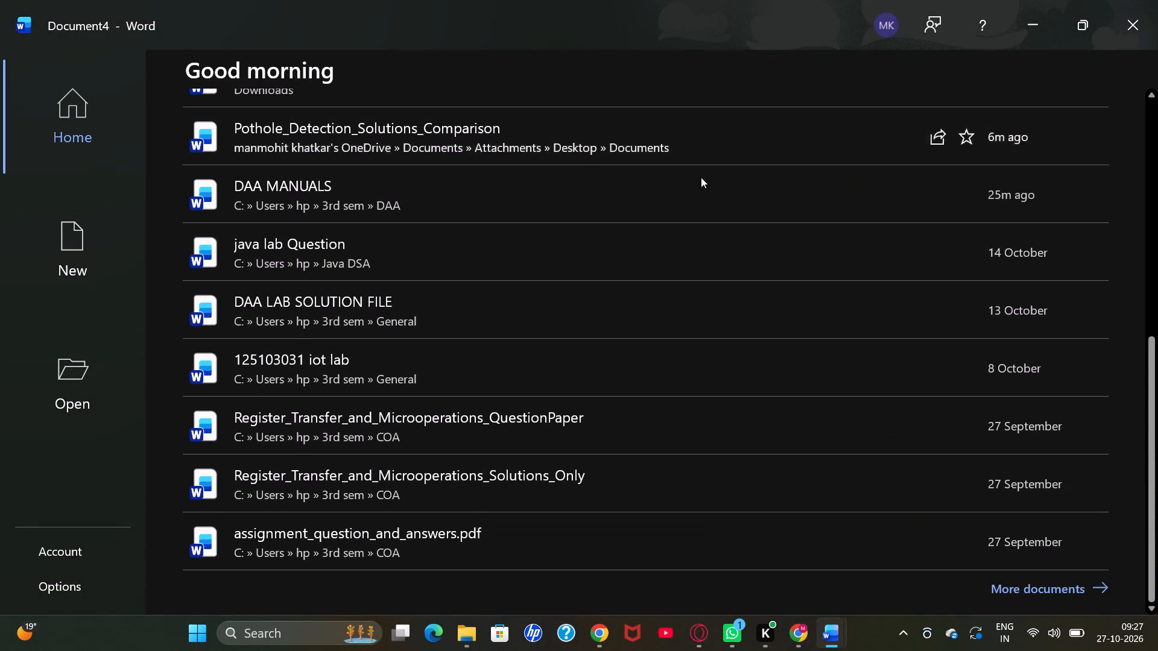
scroll(602, 192, "up", 4)
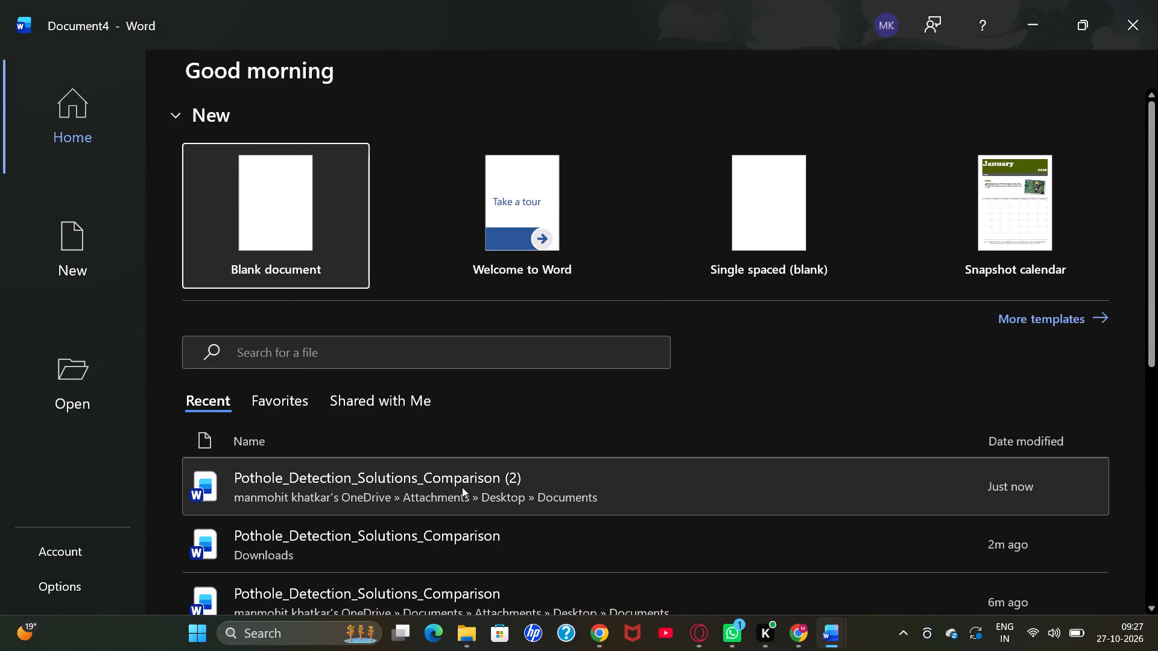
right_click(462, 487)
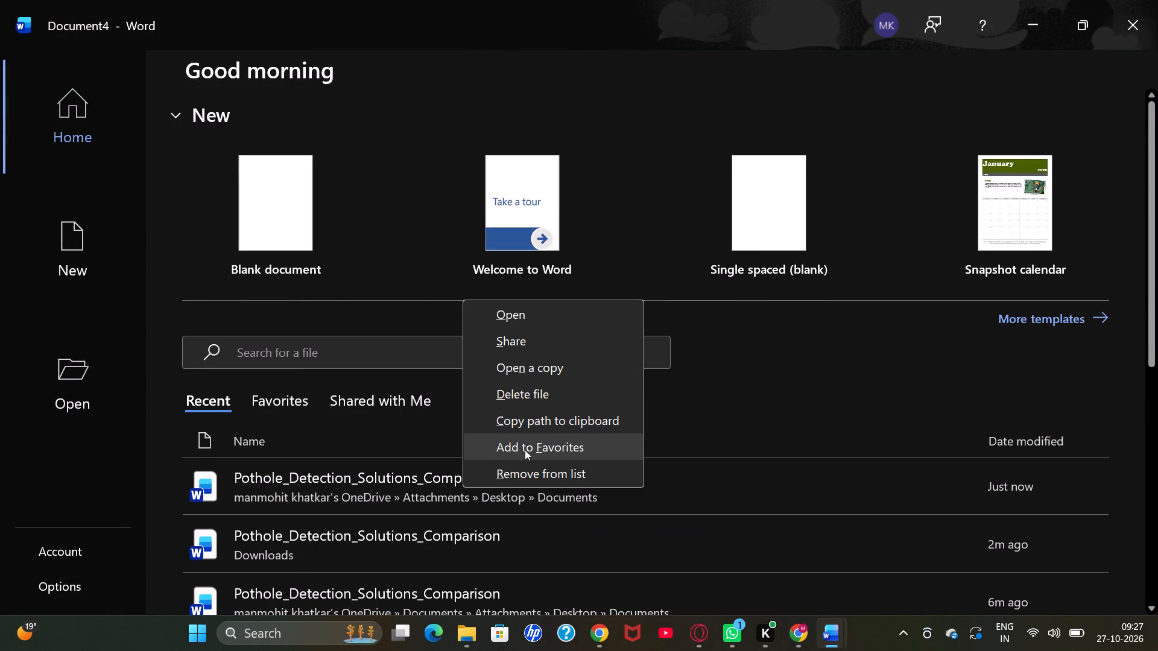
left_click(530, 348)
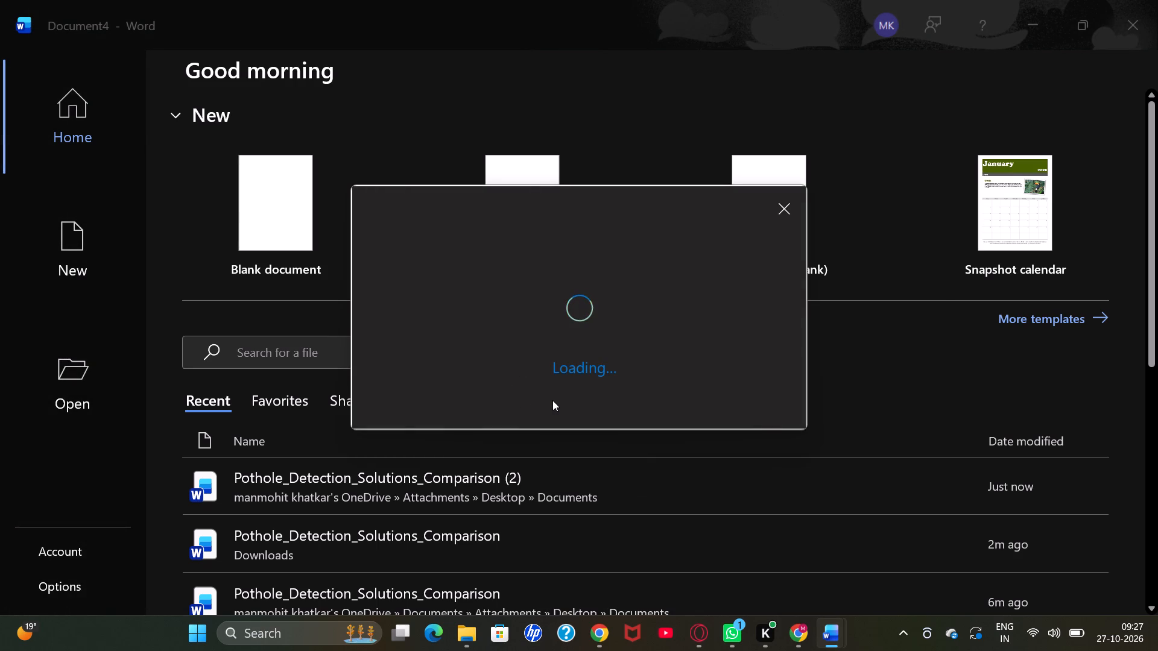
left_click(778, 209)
Copy the path of the recent file Pothole_Detection_Solutions_Comparison (2) to the clipboard.
right_click(610, 485)
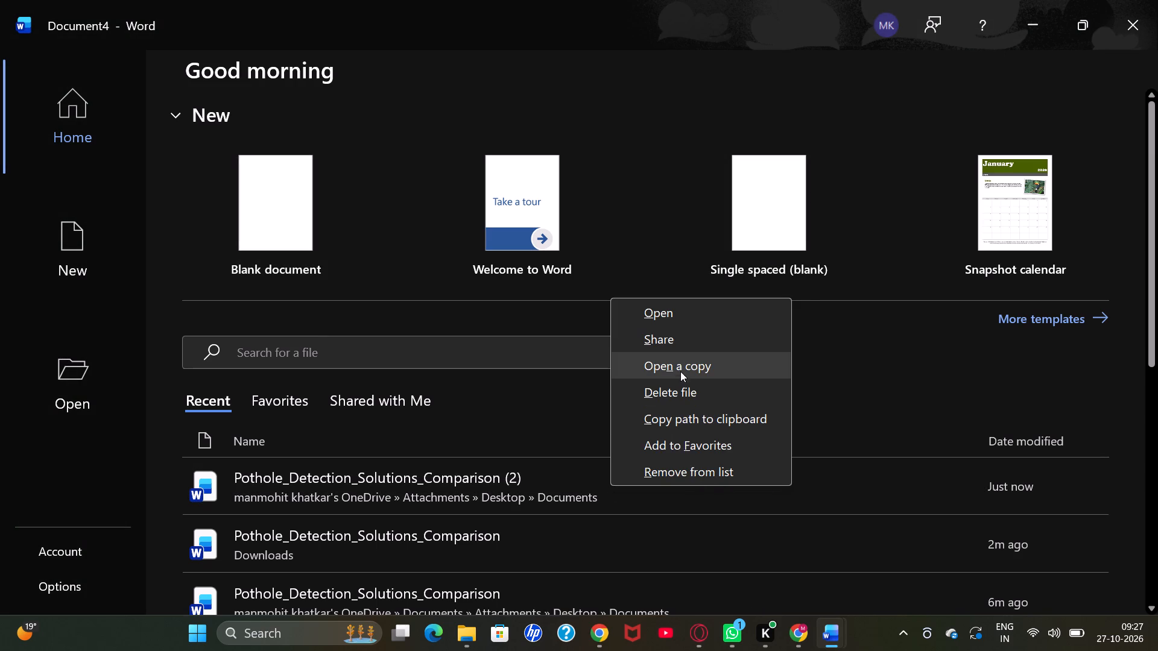
left_click(694, 416)
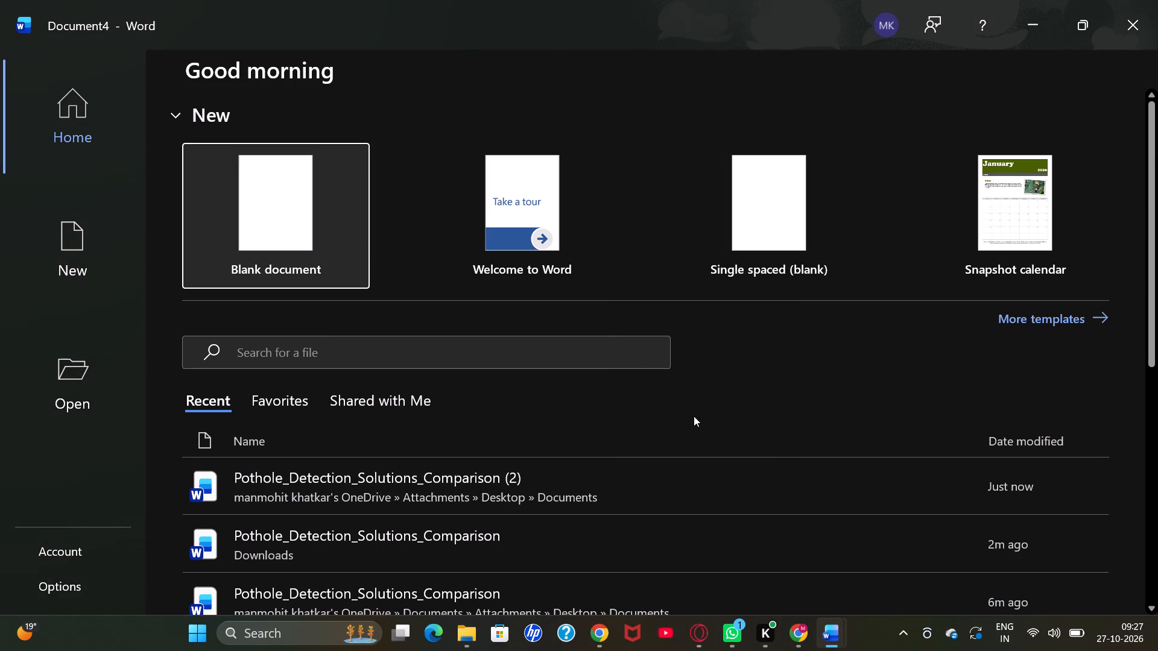
Open a copy of Pothole_Detection_Solutions_Comparison (2), look over its solutions table, and close the copy.
right_click(618, 480)
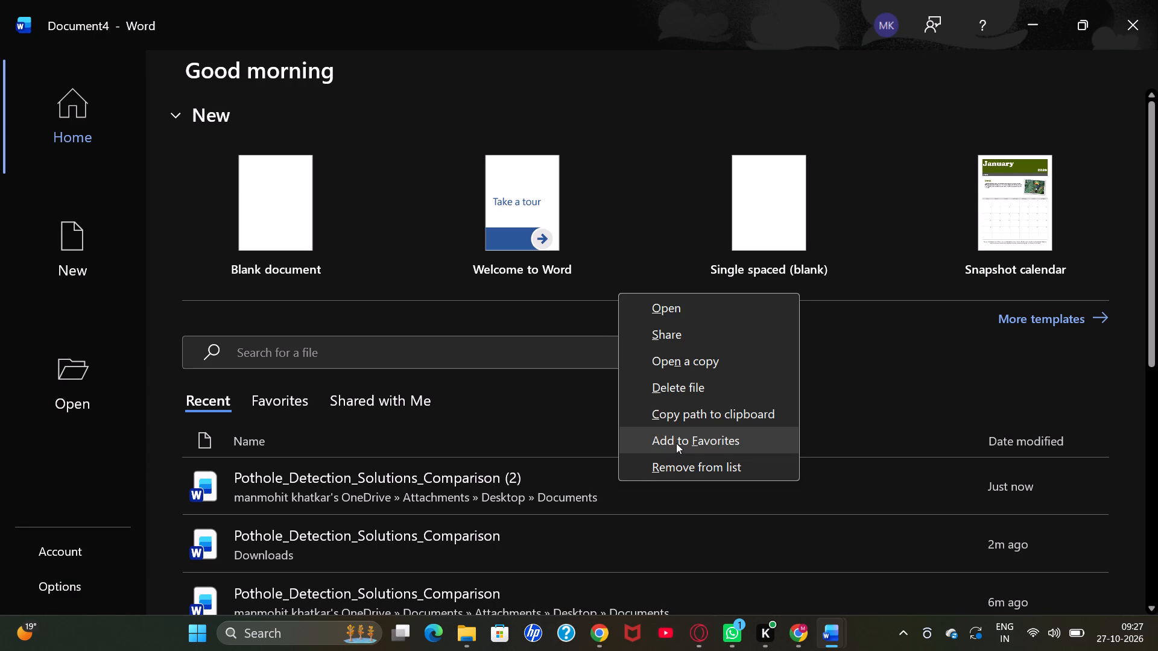
left_click(697, 368)
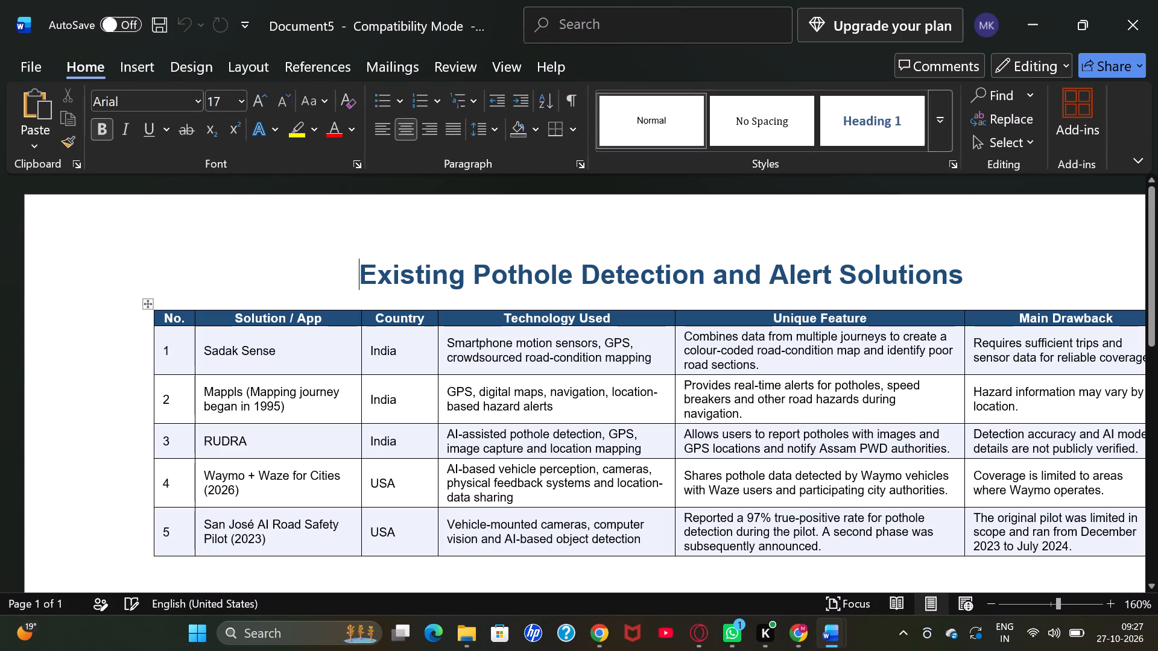
left_click(1145, 34)
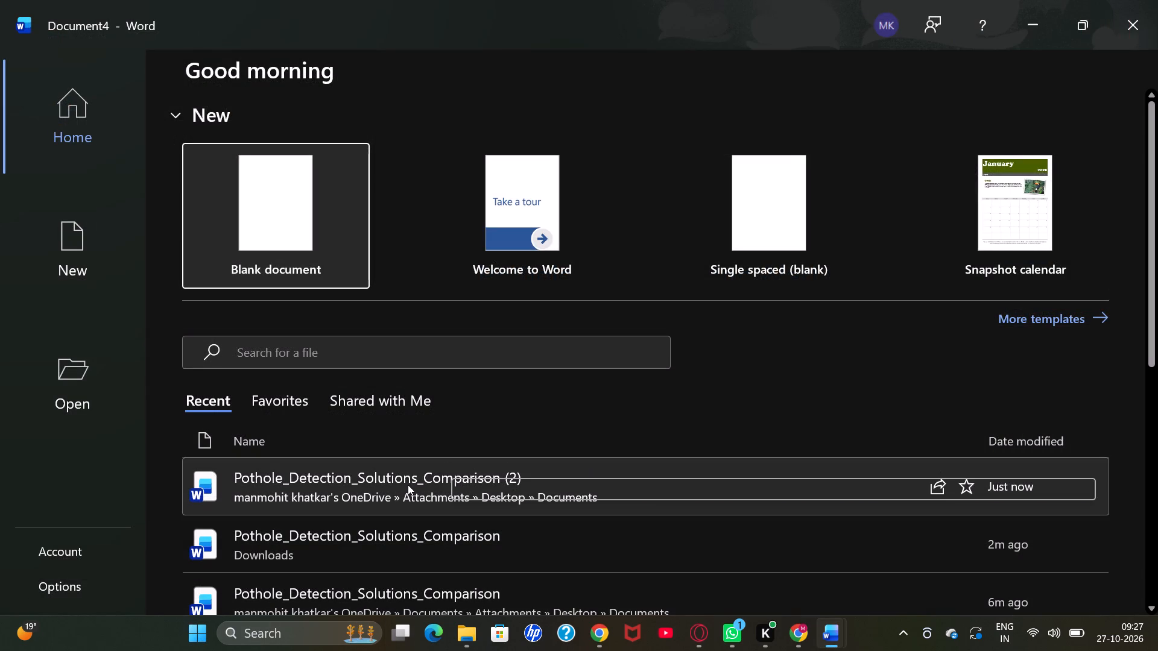
Open the sharing options for the recent file Pothole_Detection_Solutions_Comparison (2).
right_click(311, 480)
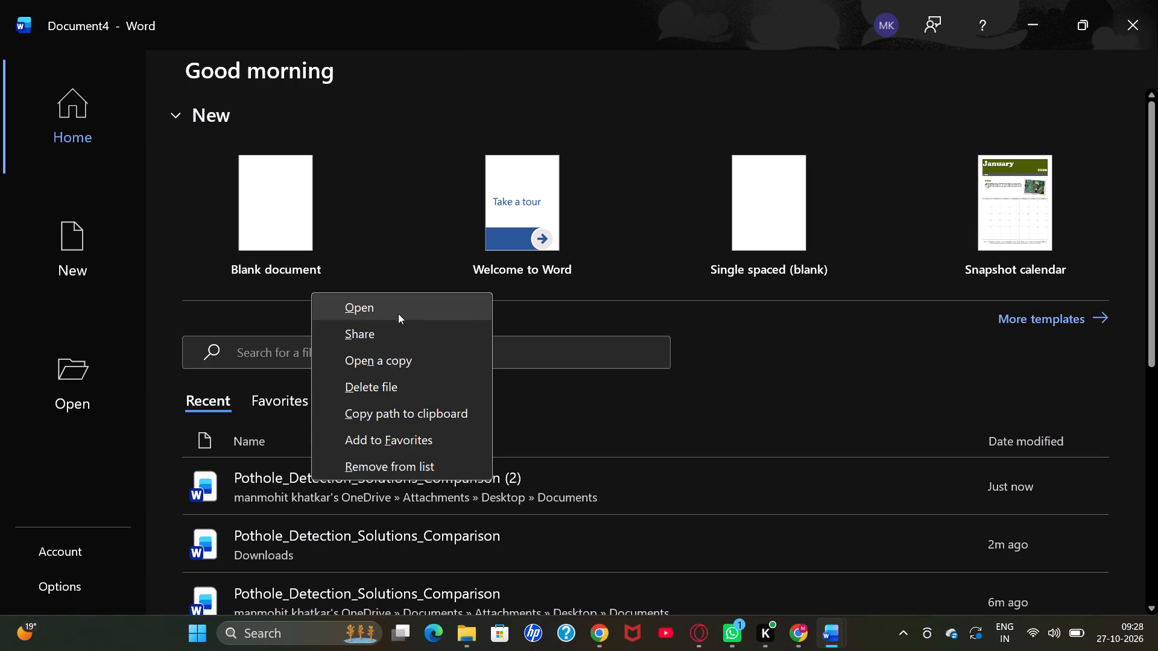
left_click(390, 328)
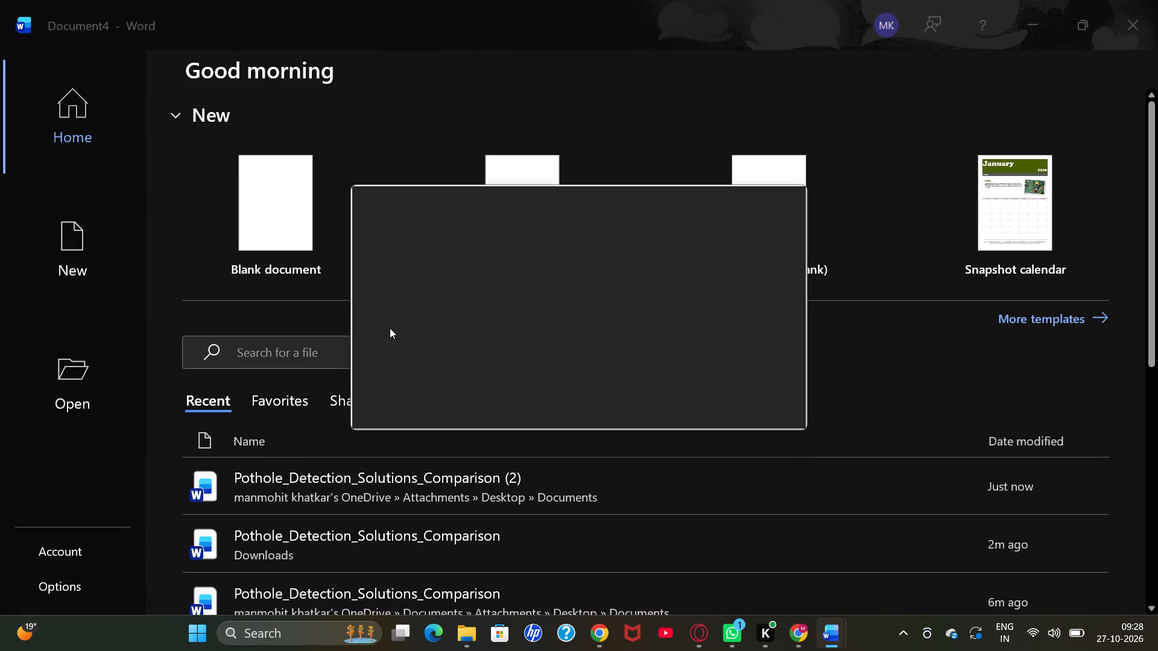
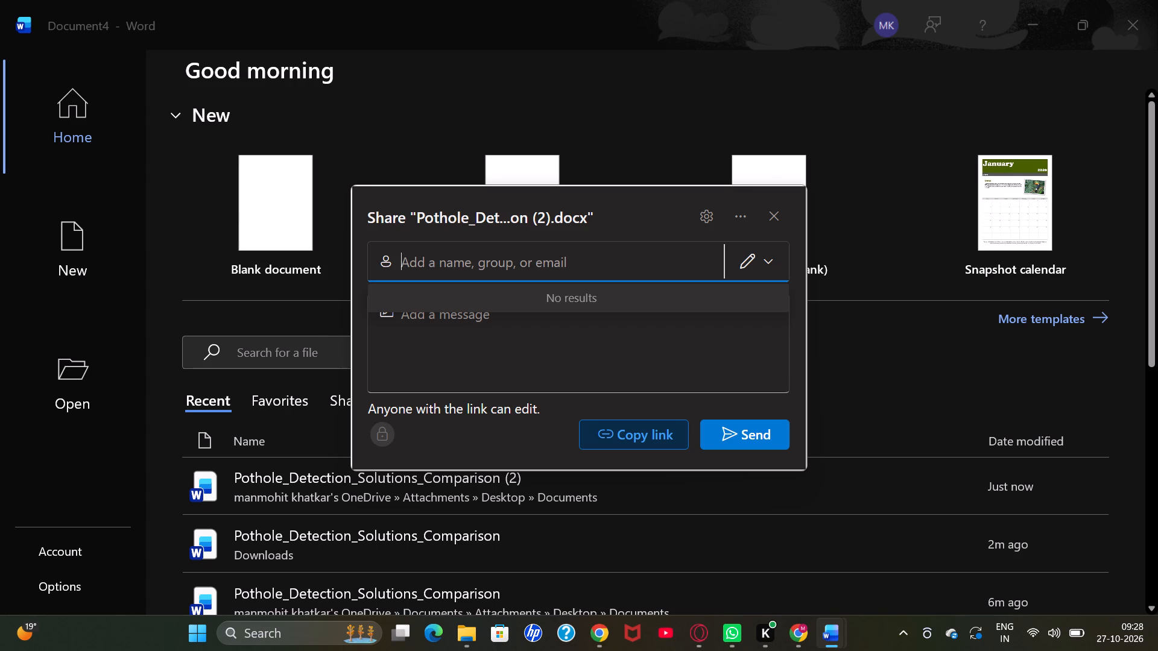
Copy the sharing link for Pothole_Detection_Solutions_Comparison (2).docx, leaving access as anyone with the link can edit.
left_click(618, 432)
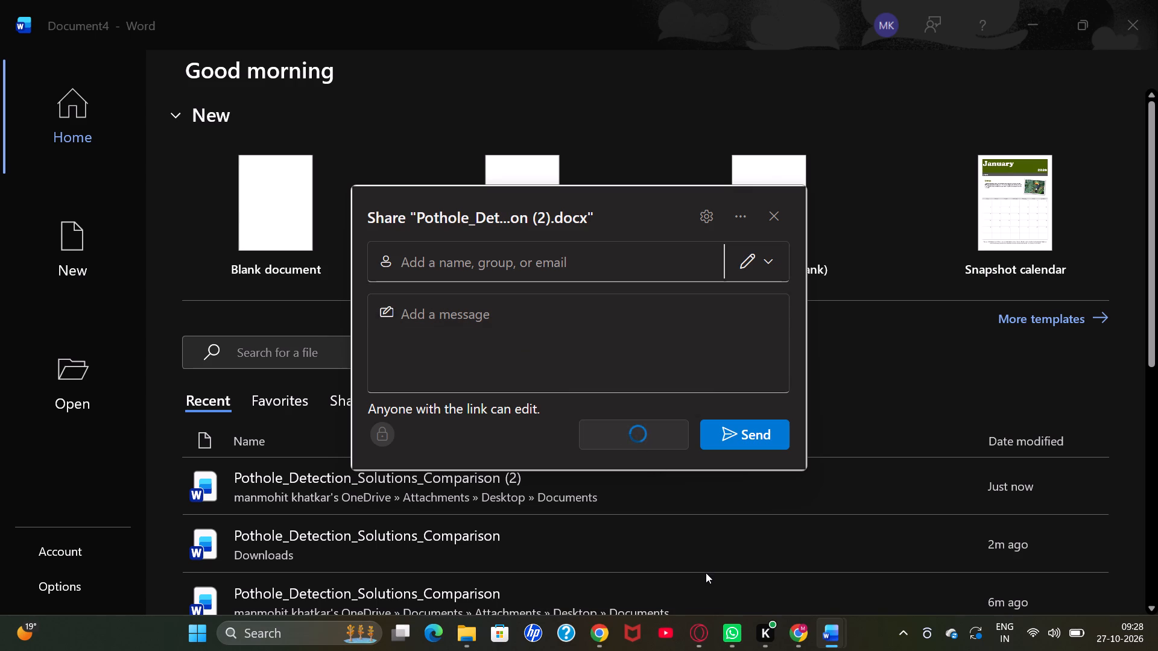